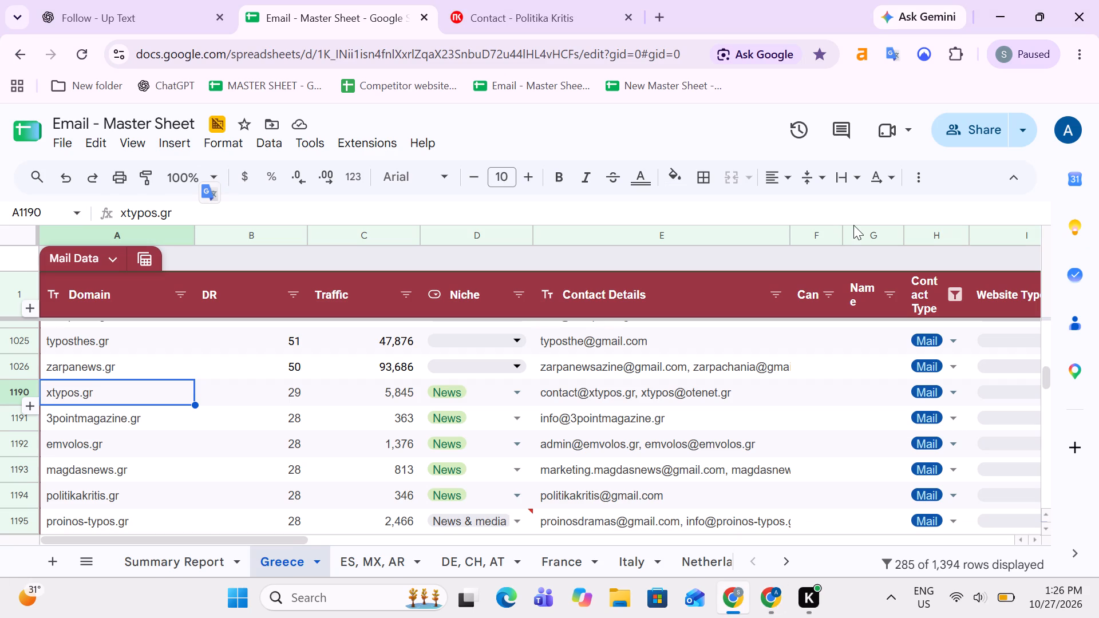
{"action": "left_click", "coordinate": [165, 221]}
{"action": "triple_click", "coordinate": [169, 216]}
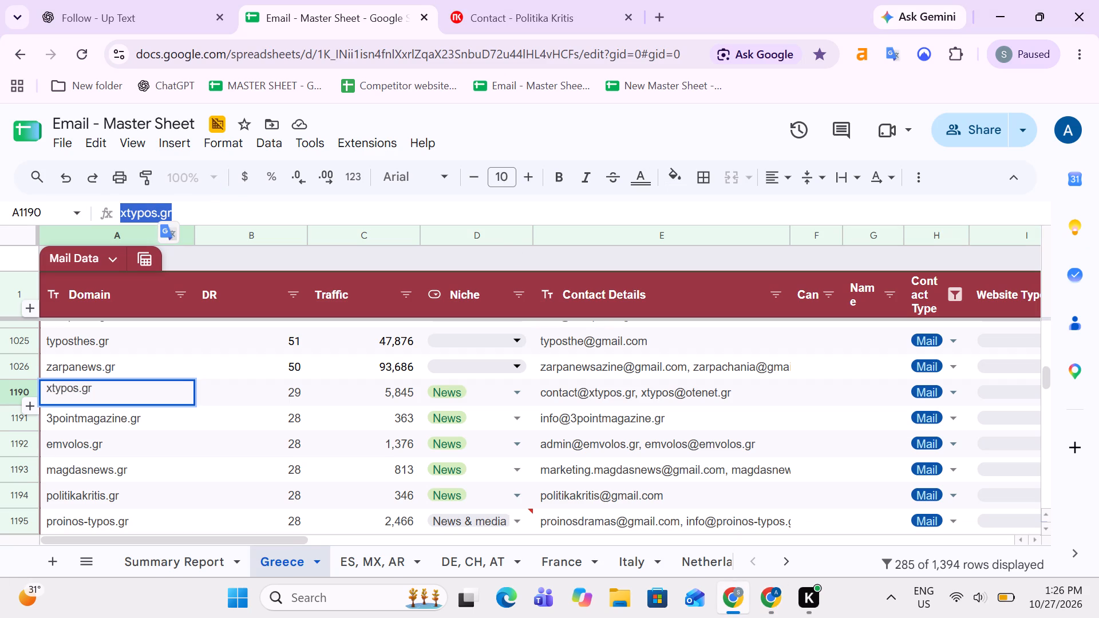
{"action": "key", "text": "ctrl+c"}
{"action": "key", "text": "ctrl+c"}
{"action": "key", "text": "alt+Tab"}
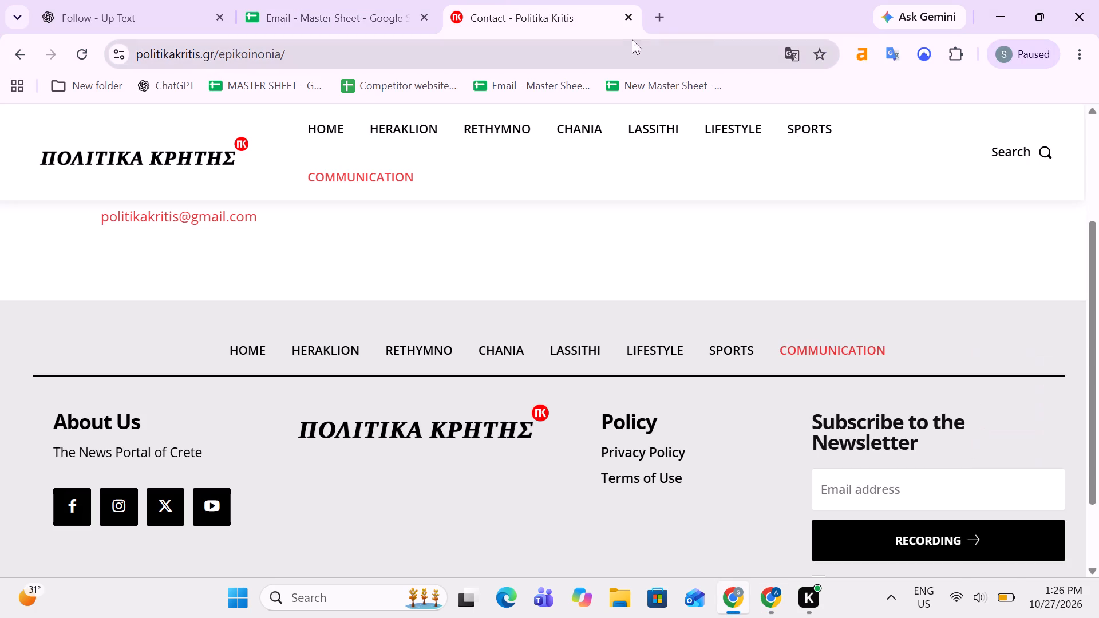
{"action": "left_click", "coordinate": [630, 23]}
Set the Status of the xtypos.gr row in the Greece sheet to Done.
{"action": "key", "text": "Tab"}
{"action": "key", "text": "Right"}
{"action": "key", "text": "Right"}
{"action": "key", "text": "Right"}
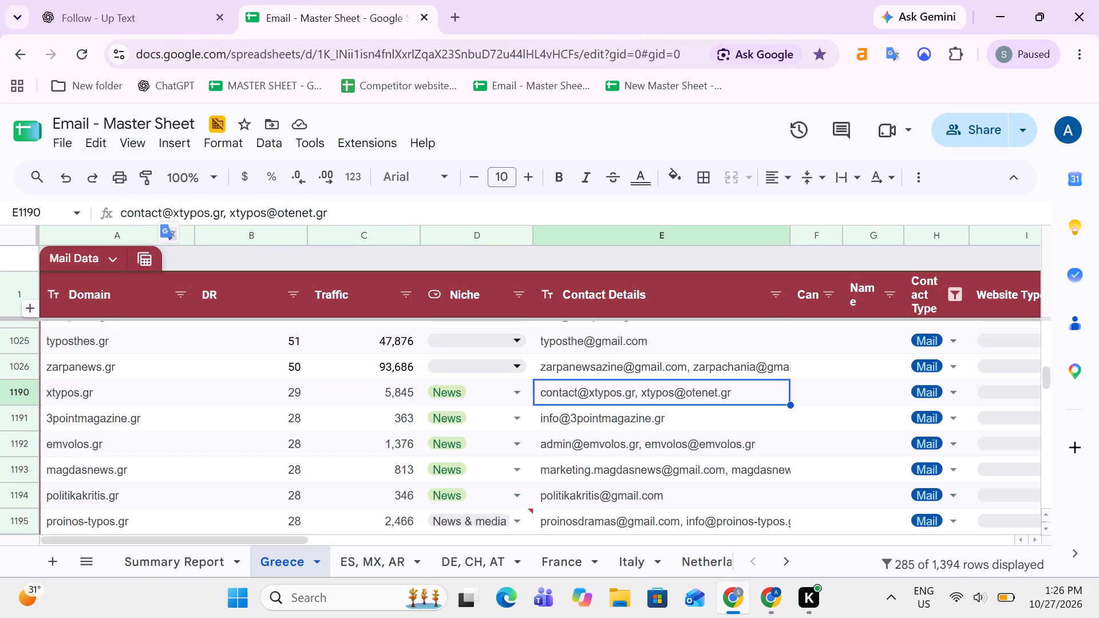
{"action": "key", "text": "Right"}
{"action": "key", "text": "Right"}
{"action": "key", "text": "Right"}
{"action": "key", "text": "Right"}
{"action": "key", "text": "Right"}
{"action": "key", "text": "Left"}
{"action": "key", "text": "Right"}
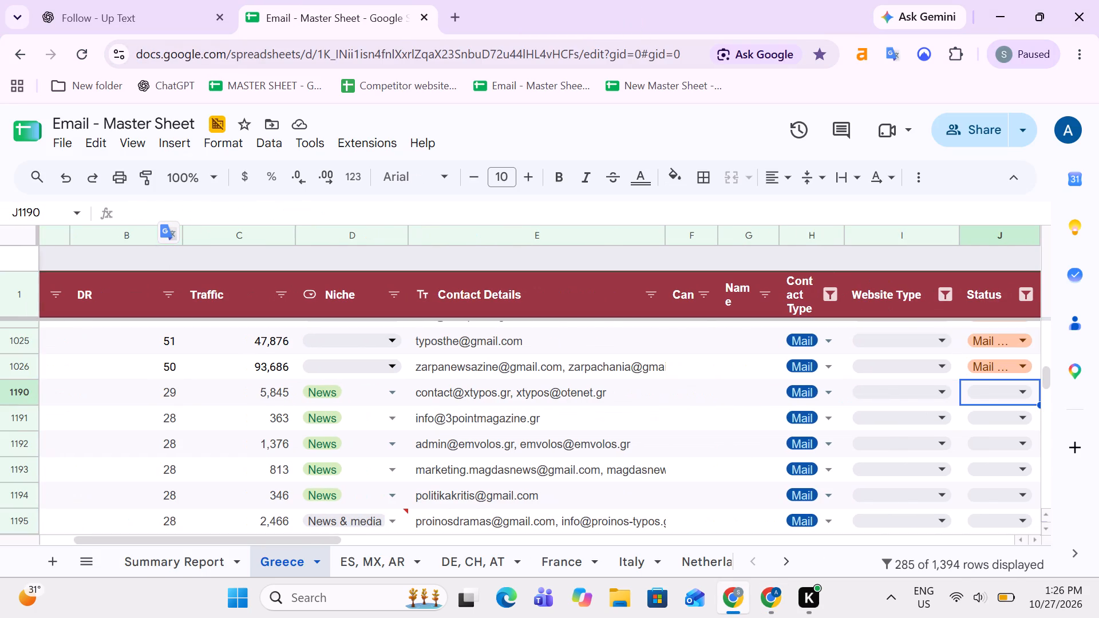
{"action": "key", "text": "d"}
{"action": "key", "text": "Down"}
{"action": "key", "text": "Return"}
Set the I'D of the xtypos.gr row to Urmi.
{"action": "key", "text": "Up"}
{"action": "key", "text": "Right"}
{"action": "key", "text": "Right"}
{"action": "key", "text": "Left"}
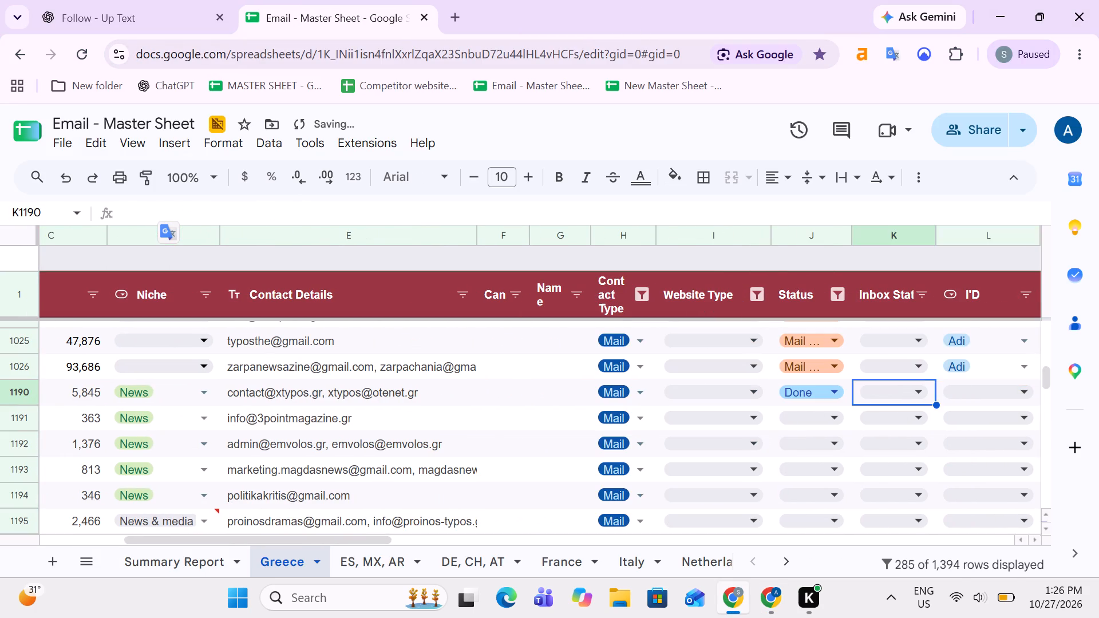
{"action": "key", "text": "Right"}
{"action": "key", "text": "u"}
{"action": "key", "text": "Down"}
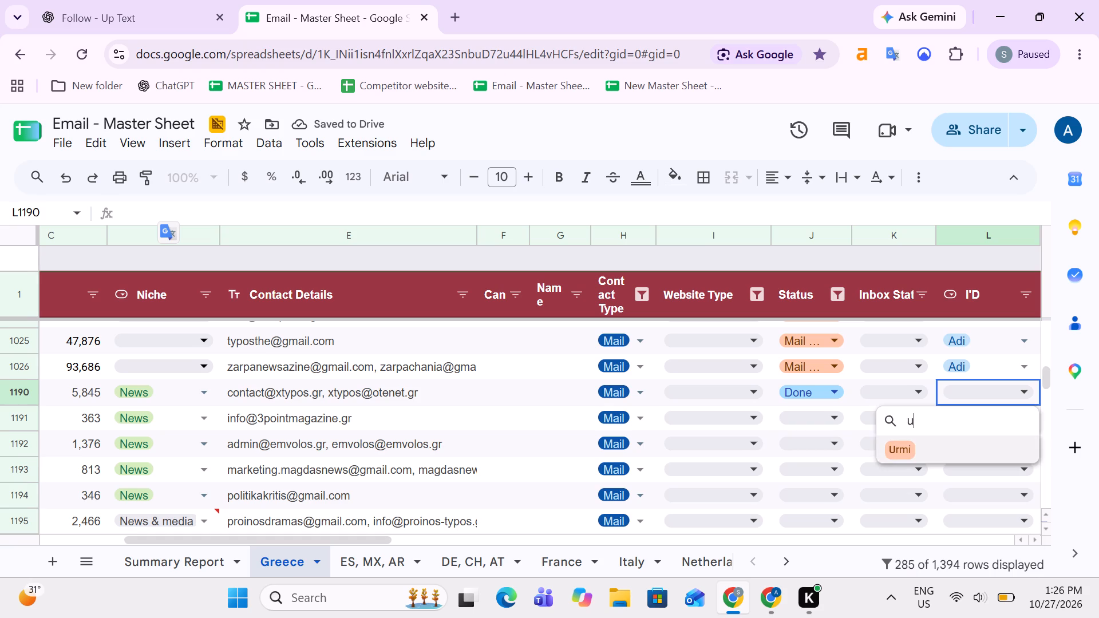
{"action": "key", "text": "Return"}
{"action": "key", "text": "Left"}
{"action": "key", "text": "Left"}
{"action": "key", "text": "Left"}
{"action": "key", "text": "Left"}
{"action": "key", "text": "Left"}
{"action": "key", "text": "Left"}
{"action": "key", "text": "Left"}
{"action": "key", "text": "Left"}
{"action": "key", "text": "Left"}
{"action": "key", "text": "Left"}
{"action": "key", "text": "Left"}
{"action": "key", "text": "Left"}
{"action": "key", "text": "Left"}
{"action": "key", "text": "Left"}
{"action": "key", "text": "Left"}
{"action": "key", "text": "Left"}
{"action": "key", "text": "Left"}
{"action": "key", "text": "Left"}
{"action": "key", "text": "Right"}
{"action": "key", "text": "Right"}
{"action": "key", "text": "Right"}
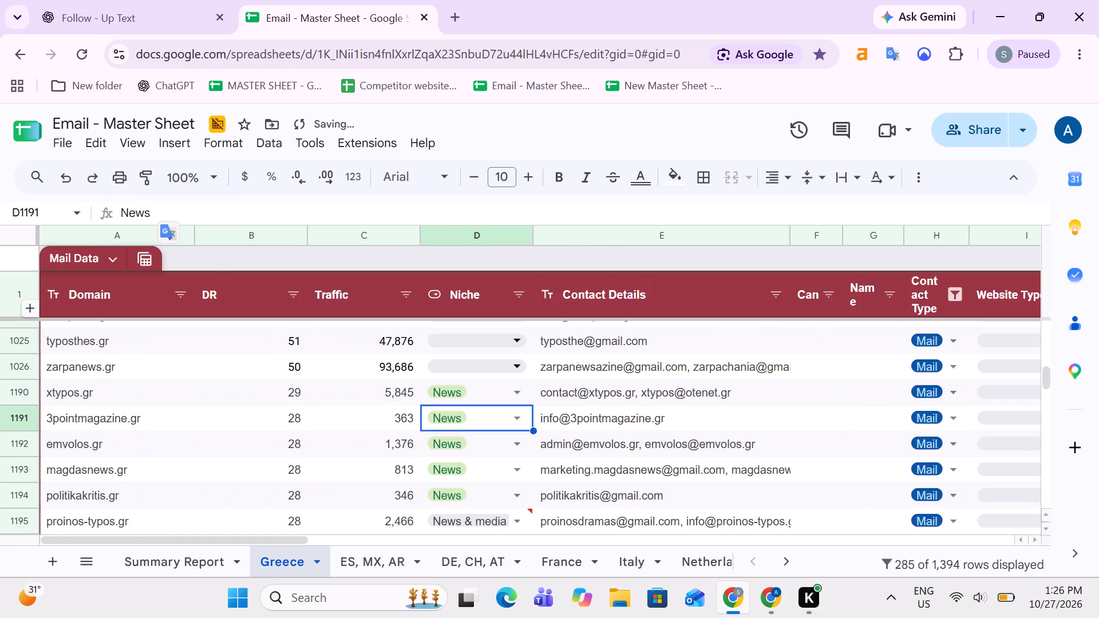
{"action": "key", "text": "Right"}
{"action": "triple_click", "coordinate": [227, 204]}
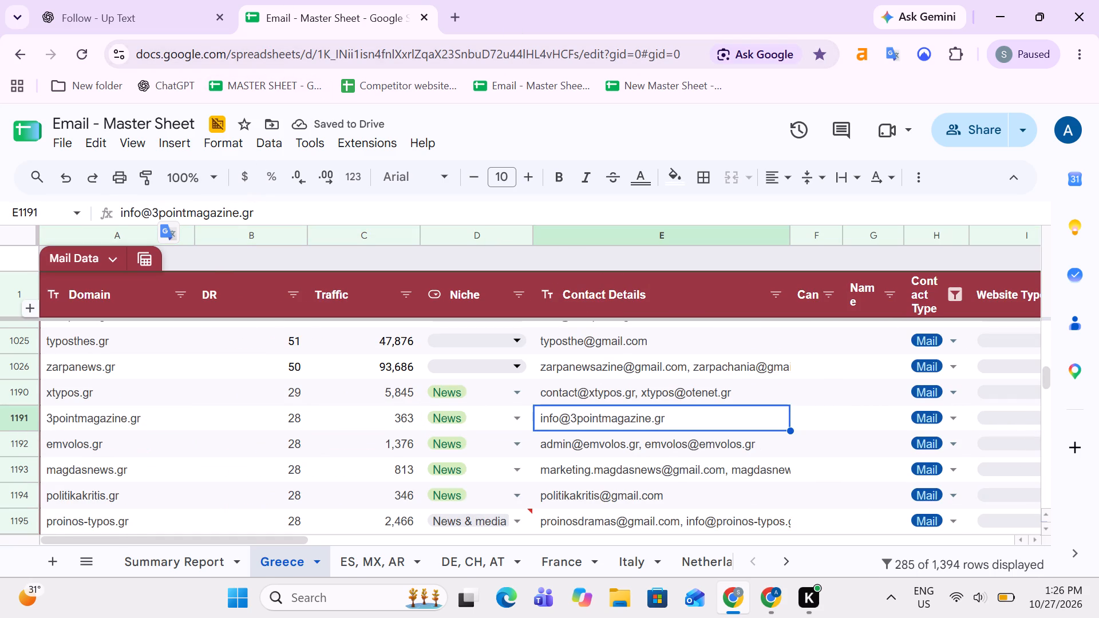
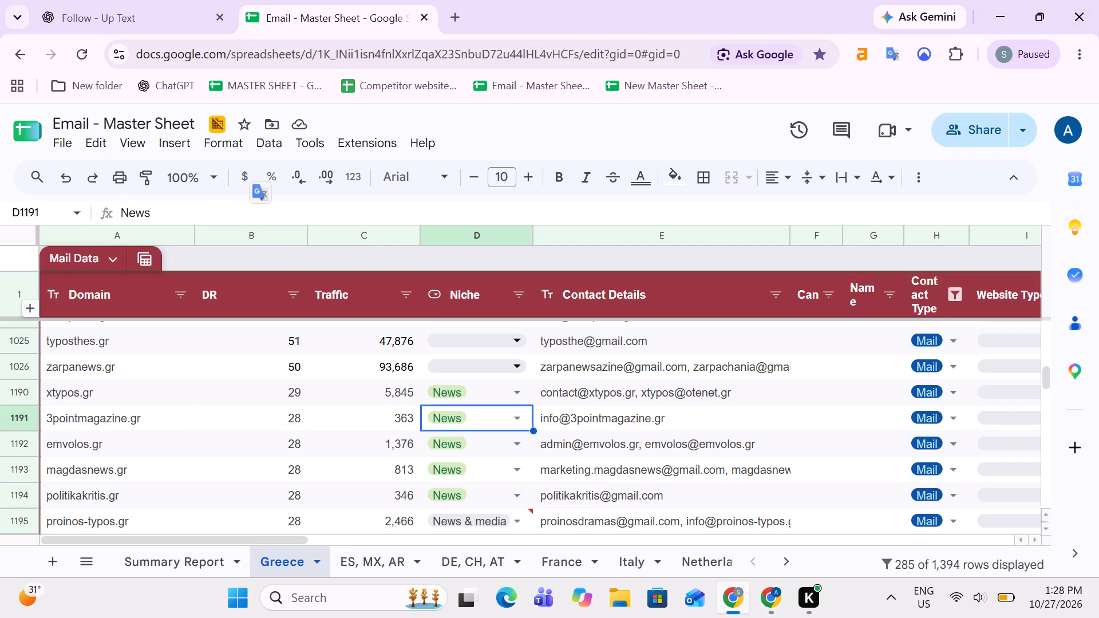
{"action": "key", "text": "Right"}
{"action": "key", "text": "Right"}
{"action": "key", "text": "Right"}
{"action": "key", "text": "Right"}
{"action": "key", "text": "Right"}
{"action": "key", "text": "Right"}
{"action": "key", "text": "Right"}
{"action": "key", "text": "Left"}
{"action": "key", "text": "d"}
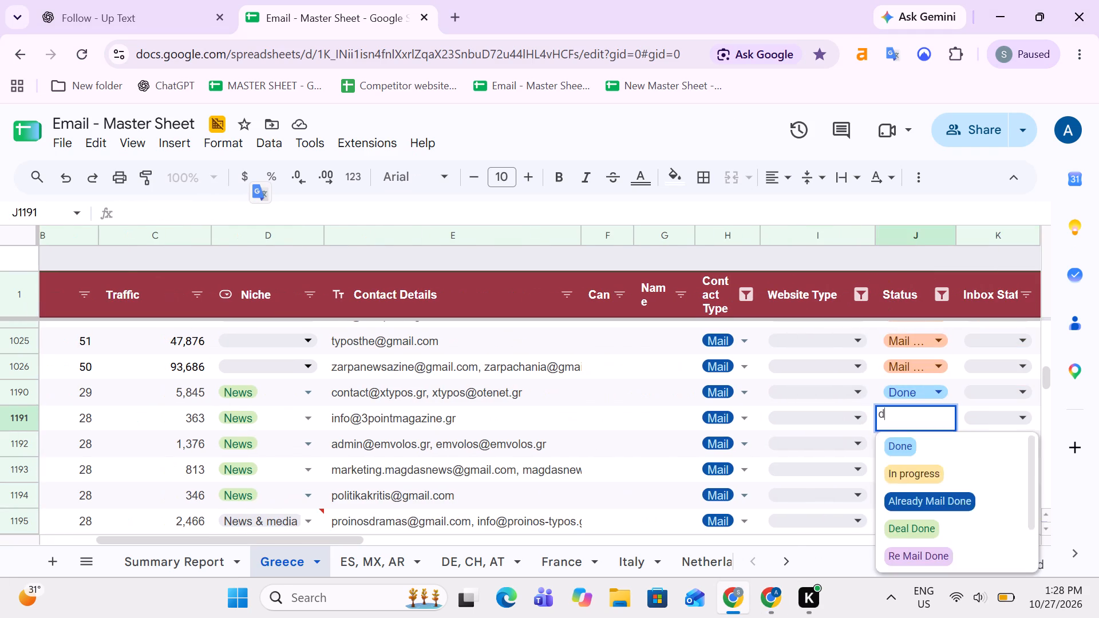
{"action": "key", "text": "Down"}
{"action": "key", "text": "Return"}
Set the I'D of the 3pointmagazine.gr row to Rania.
{"action": "key", "text": "Up"}
{"action": "key", "text": "Right"}
{"action": "key", "text": "Right"}
{"action": "key", "text": "Right"}
{"action": "key", "text": "Left"}
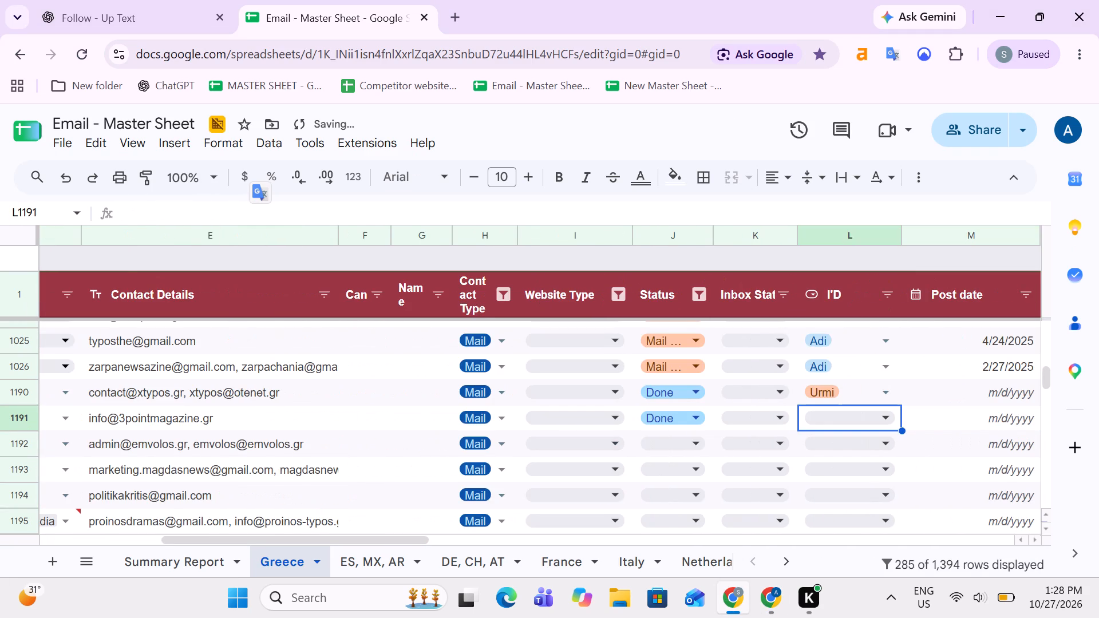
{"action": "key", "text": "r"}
{"action": "key", "text": "Down"}
{"action": "key", "text": "Return"}
{"action": "key", "text": "Up"}
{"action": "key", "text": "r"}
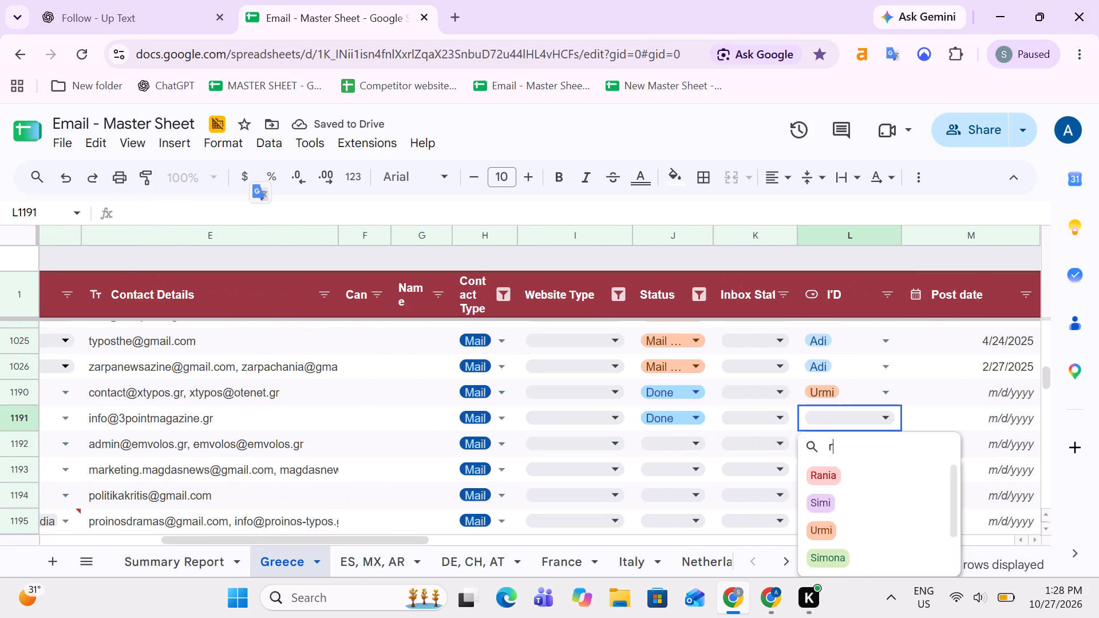
{"action": "key", "text": "Down"}
{"action": "key", "text": "Return"}
{"action": "key", "text": "Left"}
{"action": "key", "text": "Left"}
{"action": "key", "text": "Left"}
{"action": "key", "text": "Left"}
{"action": "key", "text": "Left"}
{"action": "key", "text": "Left"}
{"action": "key", "text": "Left"}
{"action": "key", "text": "Left"}
{"action": "key", "text": "Left"}
{"action": "key", "text": "Left"}
{"action": "key", "text": "Left"}
{"action": "key", "text": "Left"}
{"action": "key", "text": "Left"}
{"action": "key", "text": "Left"}
{"action": "key", "text": "Left"}
{"action": "key", "text": "Left"}
{"action": "key", "text": "Left"}
{"action": "key", "text": "Left"}
{"action": "key", "text": "Left"}
{"action": "key", "text": "Left"}
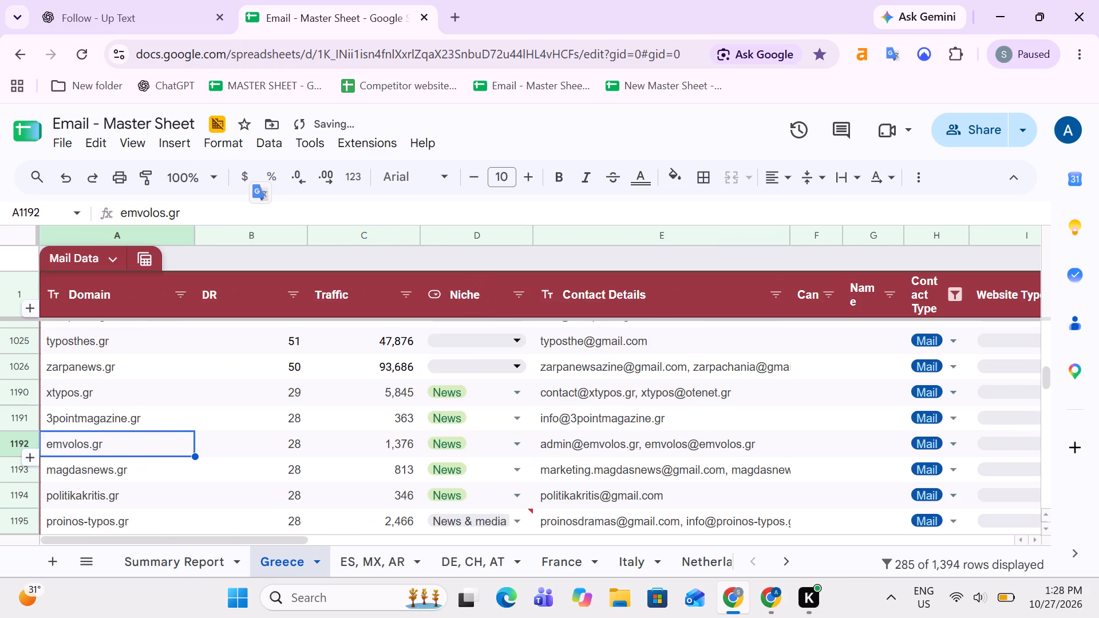
{"action": "key", "text": "Right"}
{"action": "key", "text": "Right"}
{"action": "key", "text": "Right"}
{"action": "key", "text": "Right"}
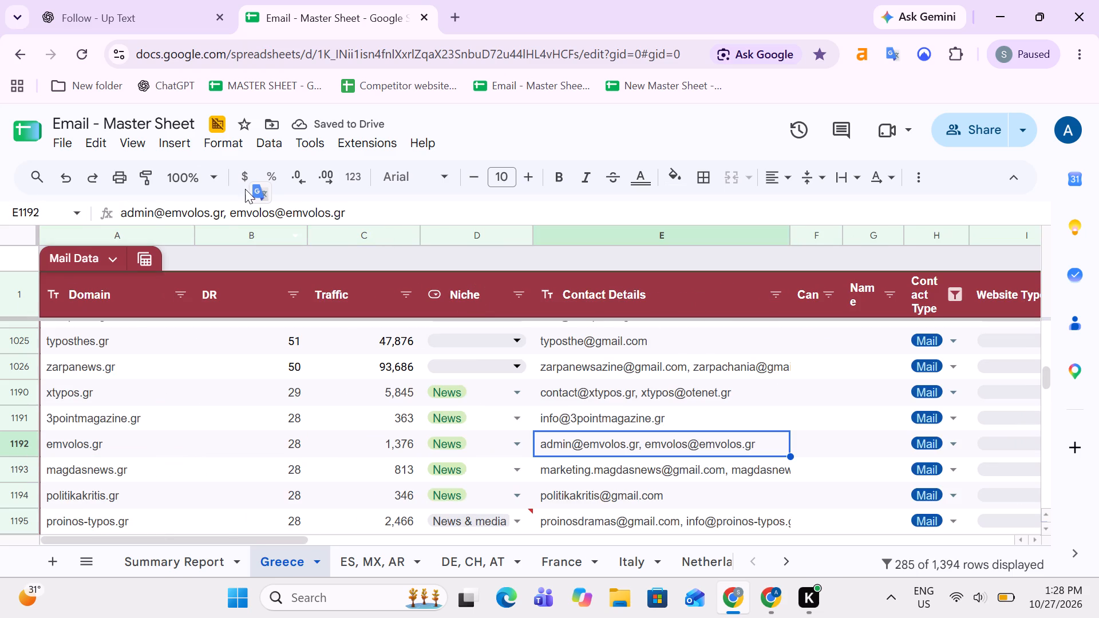
{"action": "left_click", "coordinate": [219, 211]}
{"action": "left_click_drag", "start_coordinate": [219, 211], "coordinate": [118, 214]}
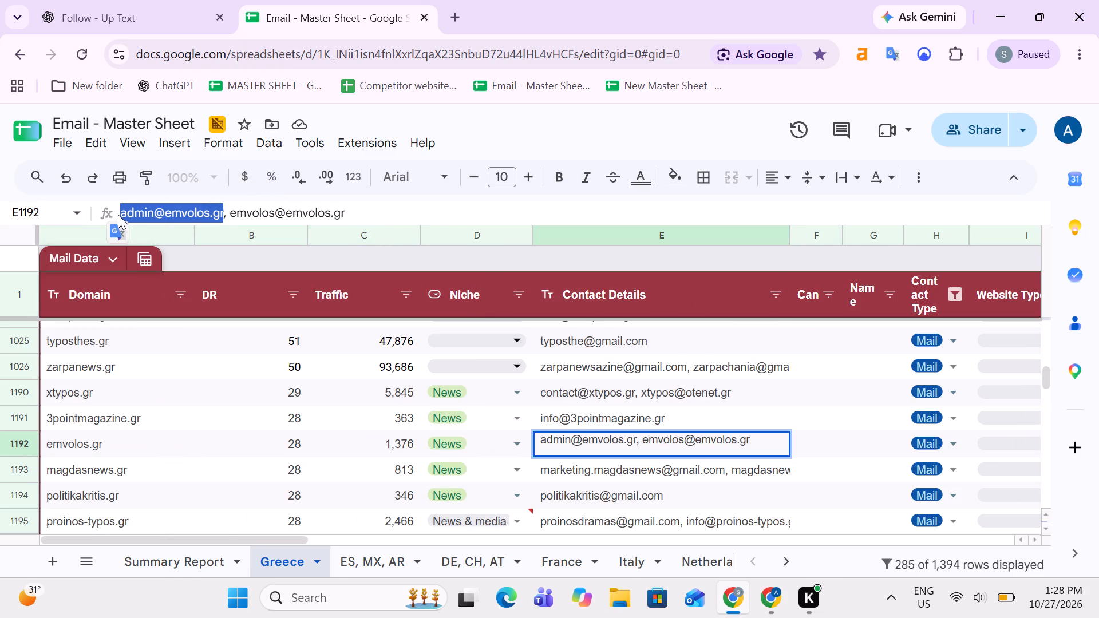
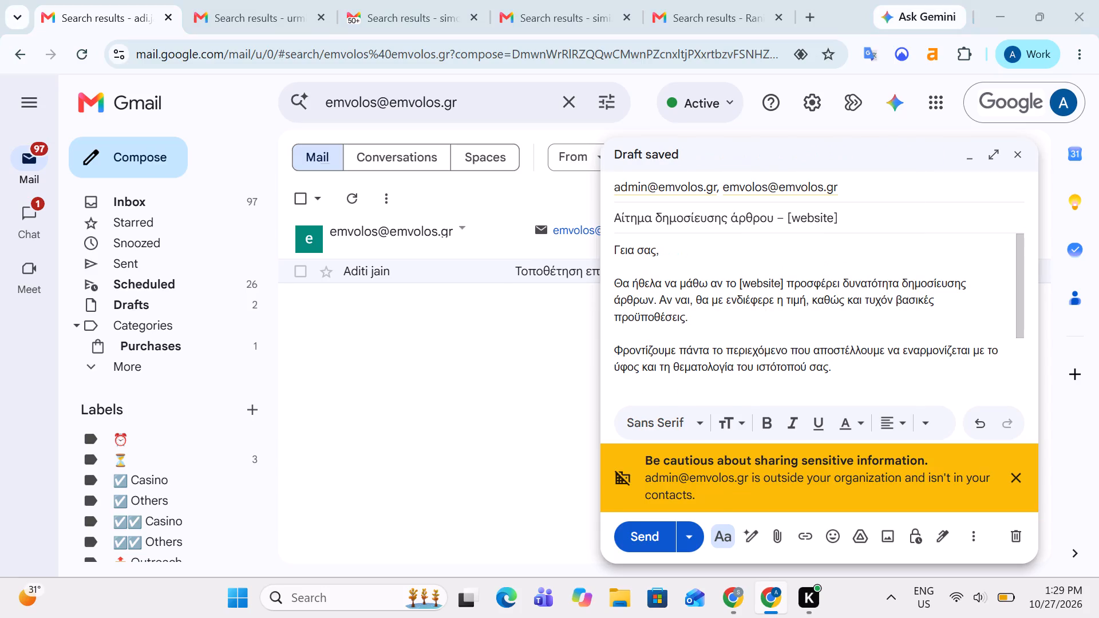
{"action": "key", "text": "Tab"}
{"action": "key", "text": "Left"}
{"action": "key", "text": "Left"}
{"action": "key", "text": "Left"}
{"action": "key", "text": "Left"}
{"action": "key", "text": "Left"}
{"action": "key", "text": "Left"}
{"action": "key", "text": "Left"}
{"action": "key", "text": "Left"}
{"action": "key", "text": "Left"}
{"action": "key", "text": "Left"}
{"action": "key", "text": "Left"}
{"action": "key", "text": "Left"}
{"action": "key", "text": "Left"}
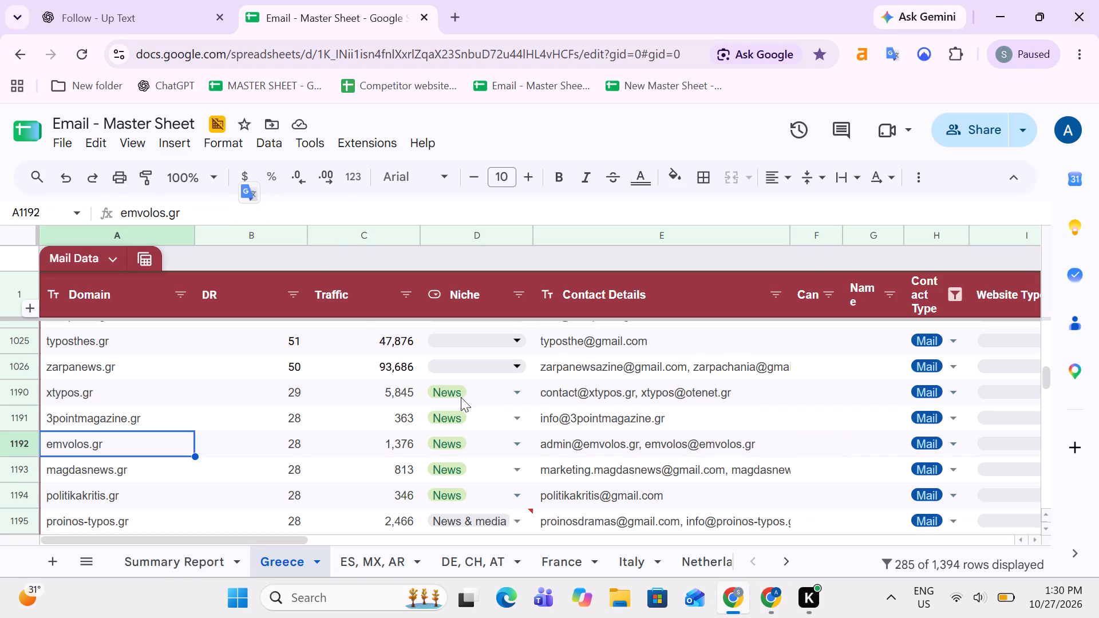
{"action": "triple_click", "coordinate": [198, 207]}
{"action": "key", "text": "ctrl+c"}
{"action": "key", "text": "ctrl+c"}
{"action": "key", "text": "ctrl+c"}
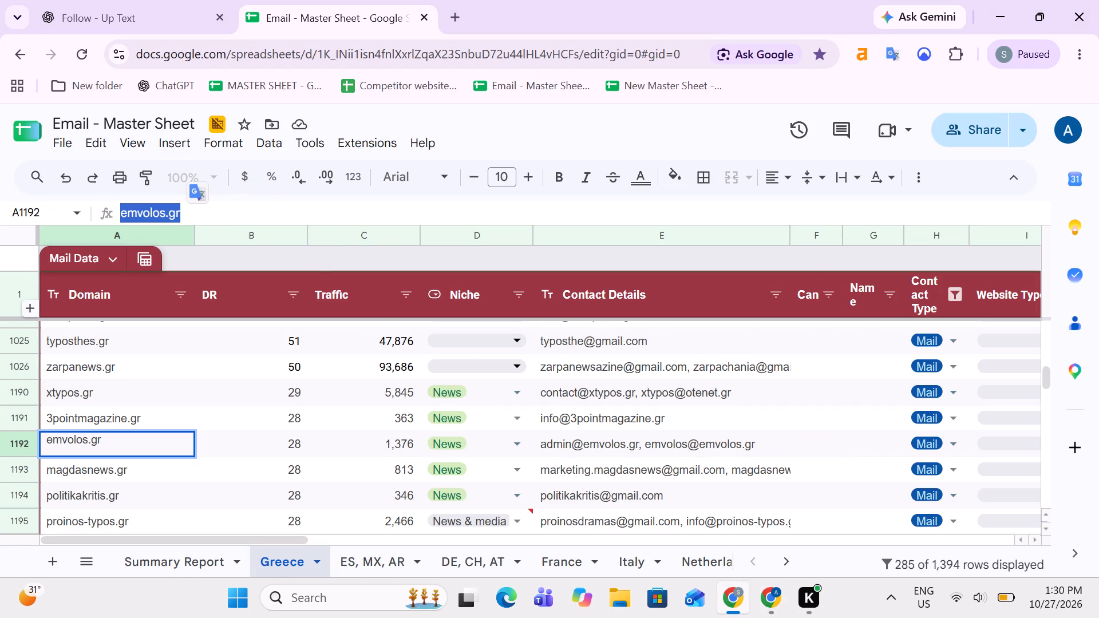
{"action": "key", "text": "alt+Tab"}
{"action": "left_click", "coordinate": [565, 106]}
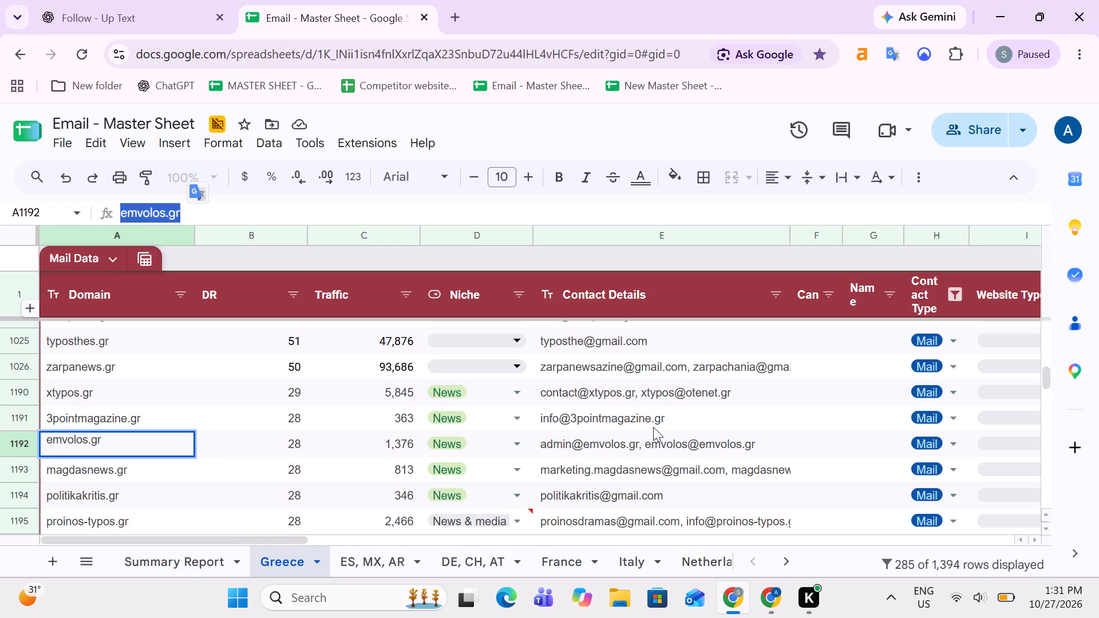
{"action": "key", "text": "Tab"}
{"action": "key", "text": "Right"}
{"action": "key", "text": "Right"}
{"action": "key", "text": "Right"}
{"action": "key", "text": "Right"}
{"action": "key", "text": "Right"}
{"action": "key", "text": "Right"}
{"action": "key", "text": "Right"}
{"action": "key", "text": "Right"}
{"action": "key", "text": "Right"}
{"action": "key", "text": "Right"}
{"action": "key", "text": "Left"}
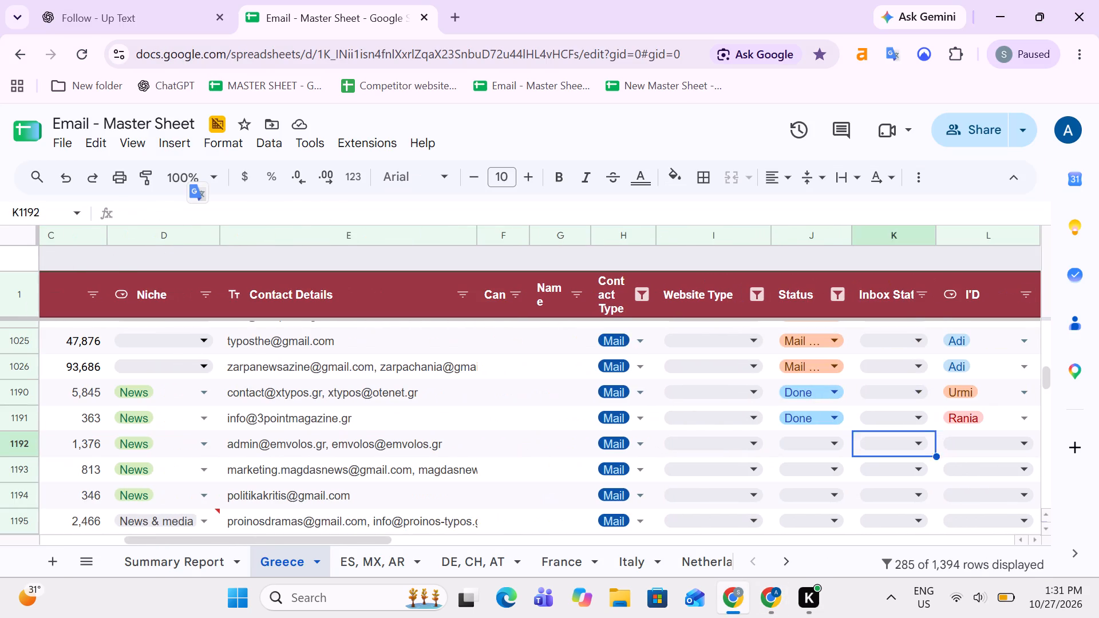
{"action": "key", "text": "Left"}
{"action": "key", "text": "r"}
{"action": "key", "text": "Down"}
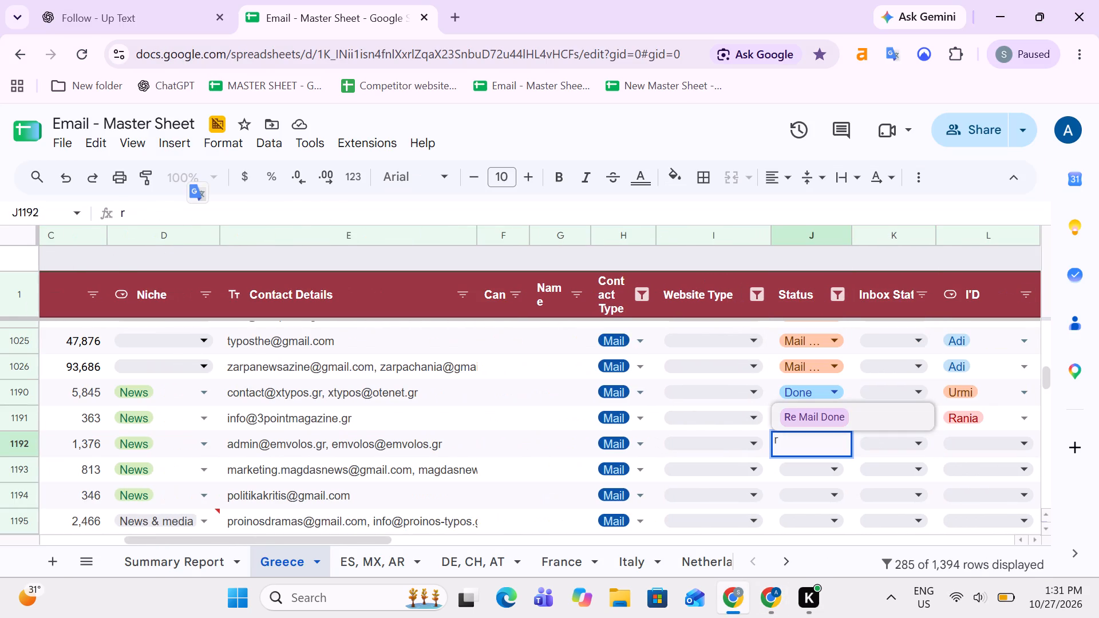
{"action": "key", "text": "Return"}
Set the I'D of emvolos.gr to Adi.
{"action": "key", "text": "Up"}
{"action": "key", "text": "Right"}
{"action": "key", "text": "Right"}
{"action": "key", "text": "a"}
{"action": "key", "text": "Down"}
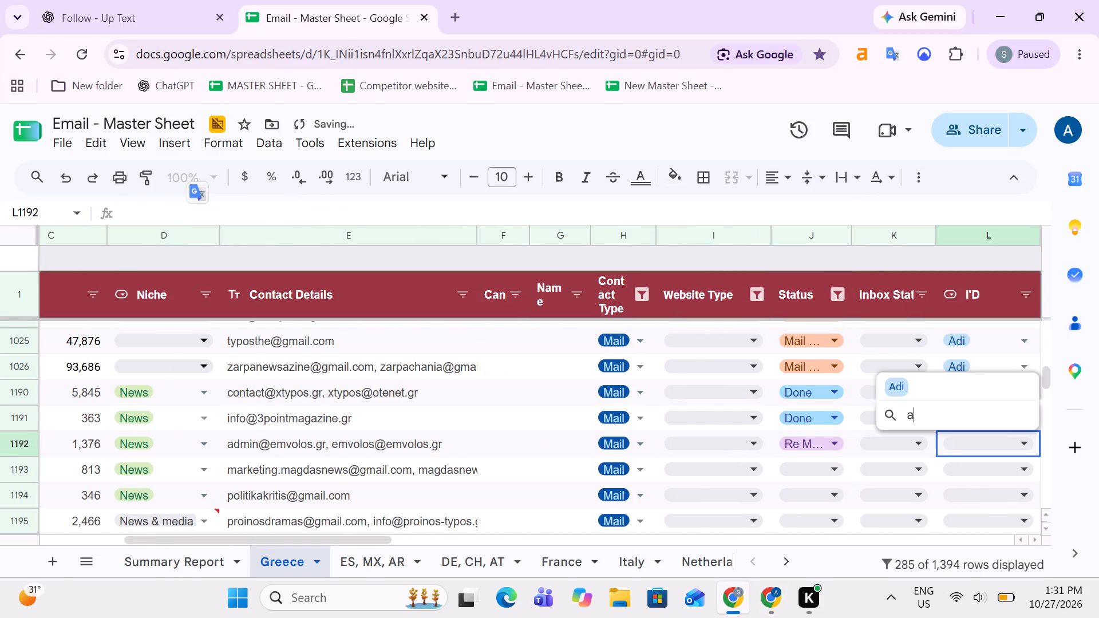
{"action": "key", "text": "Return"}
Enter 5/27/25 as the Post date of emvolos.gr, checking the earlier email in Gmail for the date.
{"action": "key", "text": "Up"}
{"action": "key", "text": "Right"}
{"action": "key", "text": "Right"}
{"action": "key", "text": "Left"}
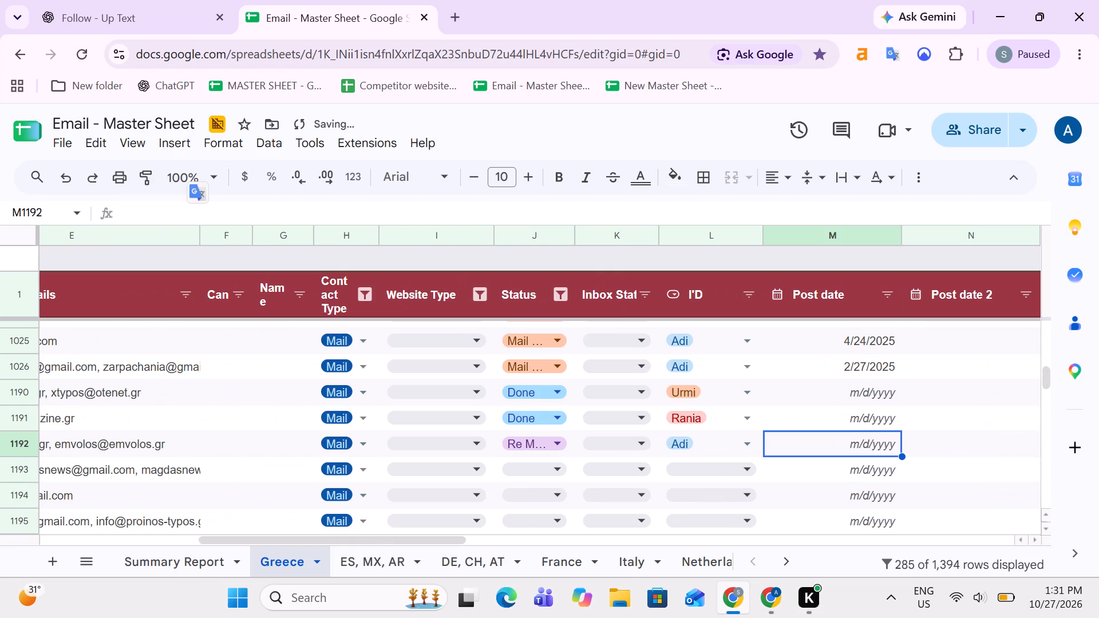
{"action": "key", "text": "alt+Tab"}
{"action": "key", "text": "alt+Tab"}
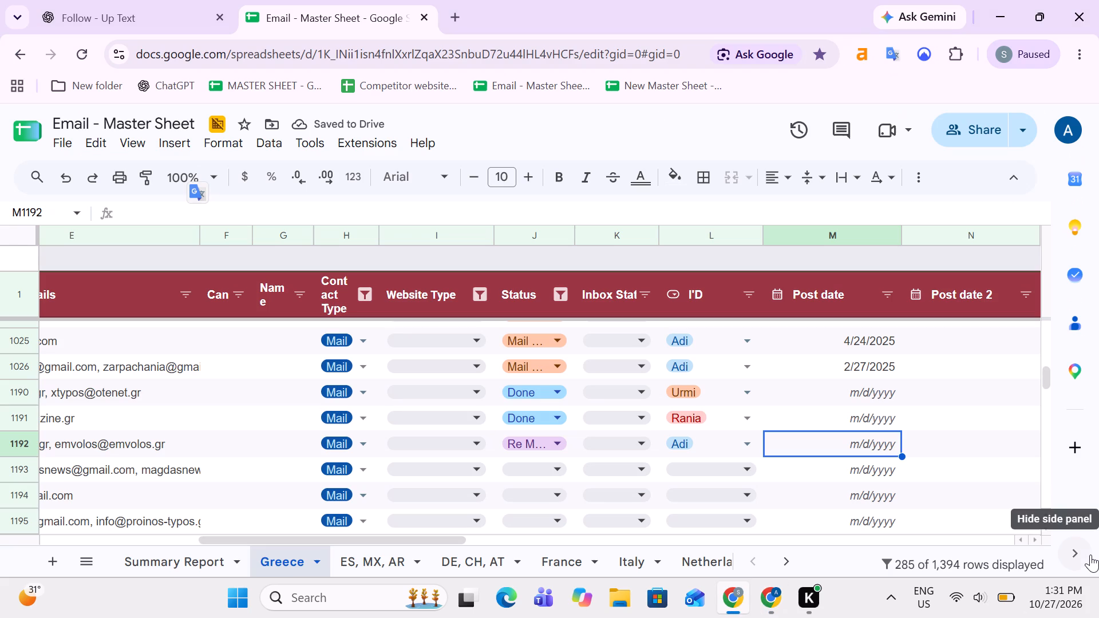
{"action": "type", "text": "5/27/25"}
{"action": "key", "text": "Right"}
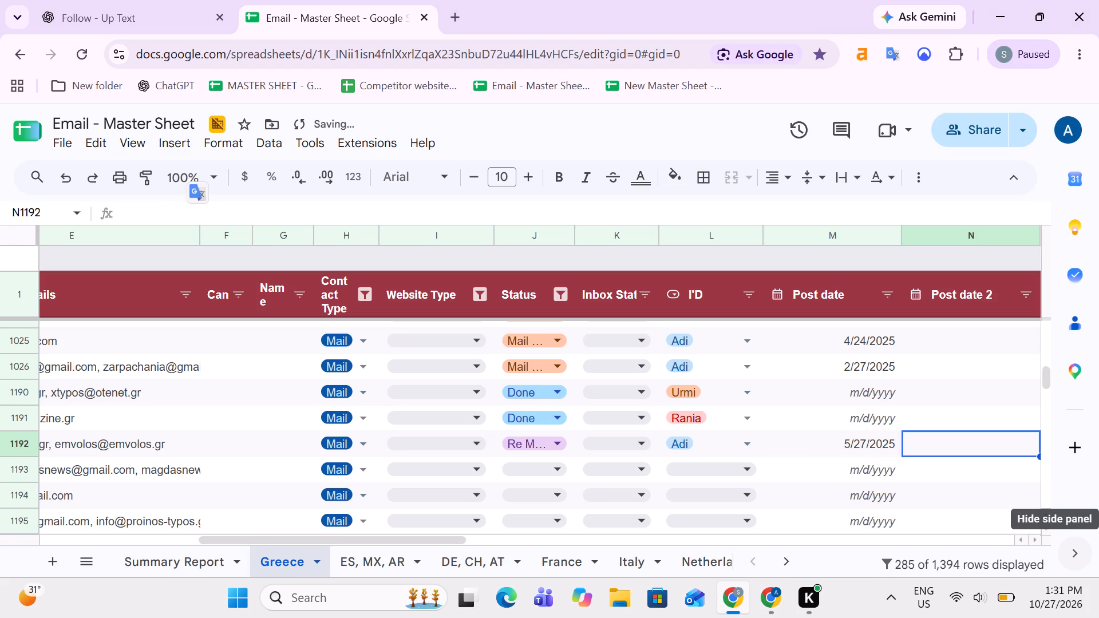
Set Post date 2 of emvolos.gr to the current date, 10/27/2026.
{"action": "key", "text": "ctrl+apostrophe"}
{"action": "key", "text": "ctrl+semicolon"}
Review the 3pointmagazine.gr row in the Greece sheet from its domain across to Post date 2.
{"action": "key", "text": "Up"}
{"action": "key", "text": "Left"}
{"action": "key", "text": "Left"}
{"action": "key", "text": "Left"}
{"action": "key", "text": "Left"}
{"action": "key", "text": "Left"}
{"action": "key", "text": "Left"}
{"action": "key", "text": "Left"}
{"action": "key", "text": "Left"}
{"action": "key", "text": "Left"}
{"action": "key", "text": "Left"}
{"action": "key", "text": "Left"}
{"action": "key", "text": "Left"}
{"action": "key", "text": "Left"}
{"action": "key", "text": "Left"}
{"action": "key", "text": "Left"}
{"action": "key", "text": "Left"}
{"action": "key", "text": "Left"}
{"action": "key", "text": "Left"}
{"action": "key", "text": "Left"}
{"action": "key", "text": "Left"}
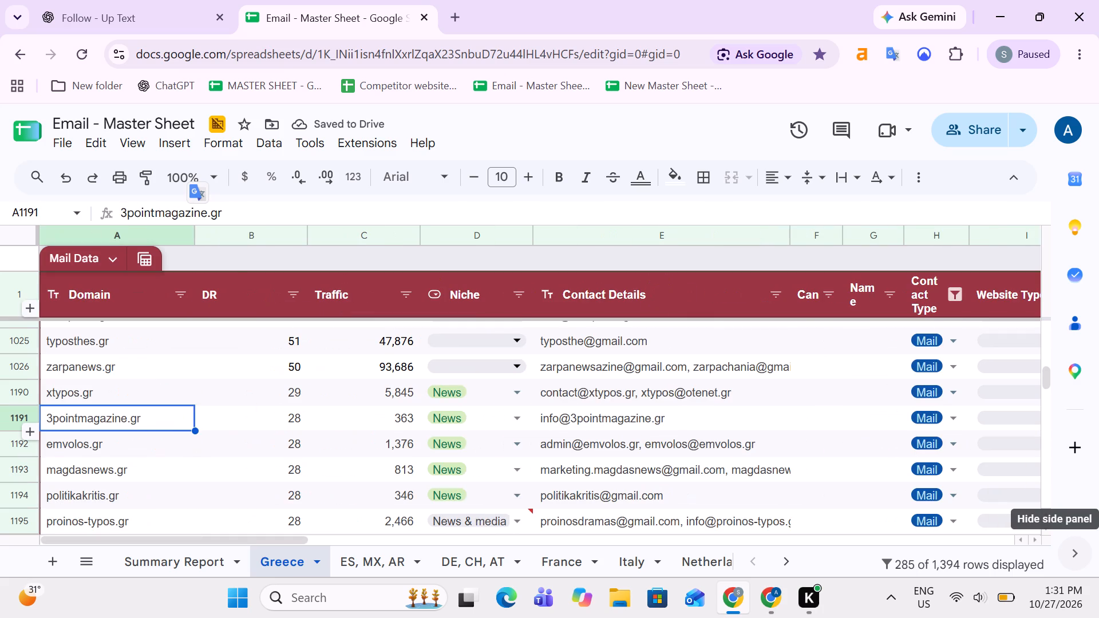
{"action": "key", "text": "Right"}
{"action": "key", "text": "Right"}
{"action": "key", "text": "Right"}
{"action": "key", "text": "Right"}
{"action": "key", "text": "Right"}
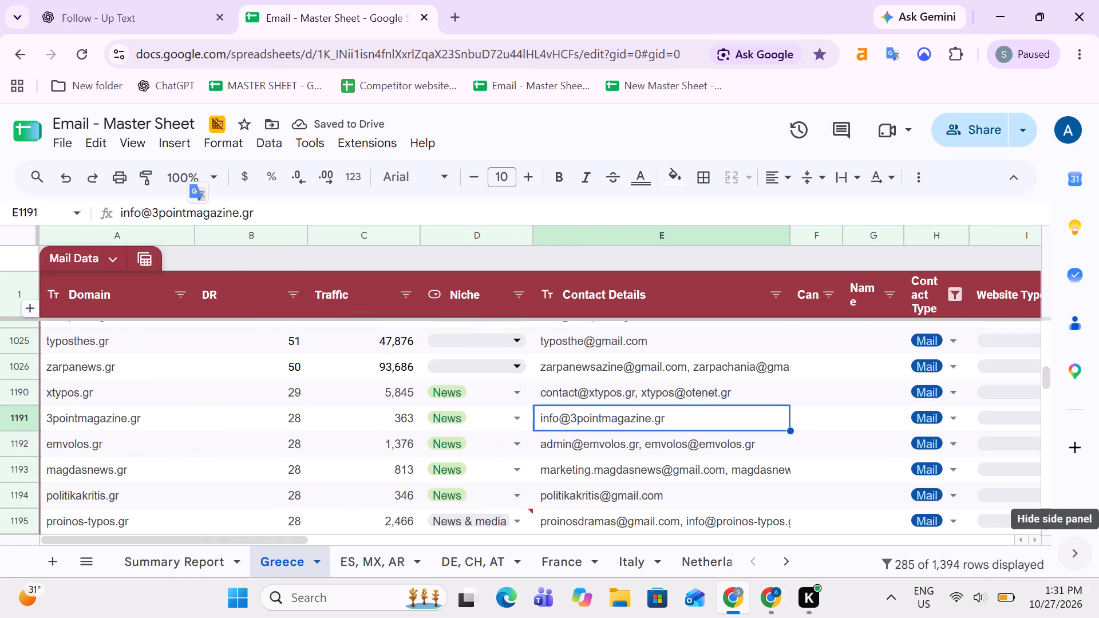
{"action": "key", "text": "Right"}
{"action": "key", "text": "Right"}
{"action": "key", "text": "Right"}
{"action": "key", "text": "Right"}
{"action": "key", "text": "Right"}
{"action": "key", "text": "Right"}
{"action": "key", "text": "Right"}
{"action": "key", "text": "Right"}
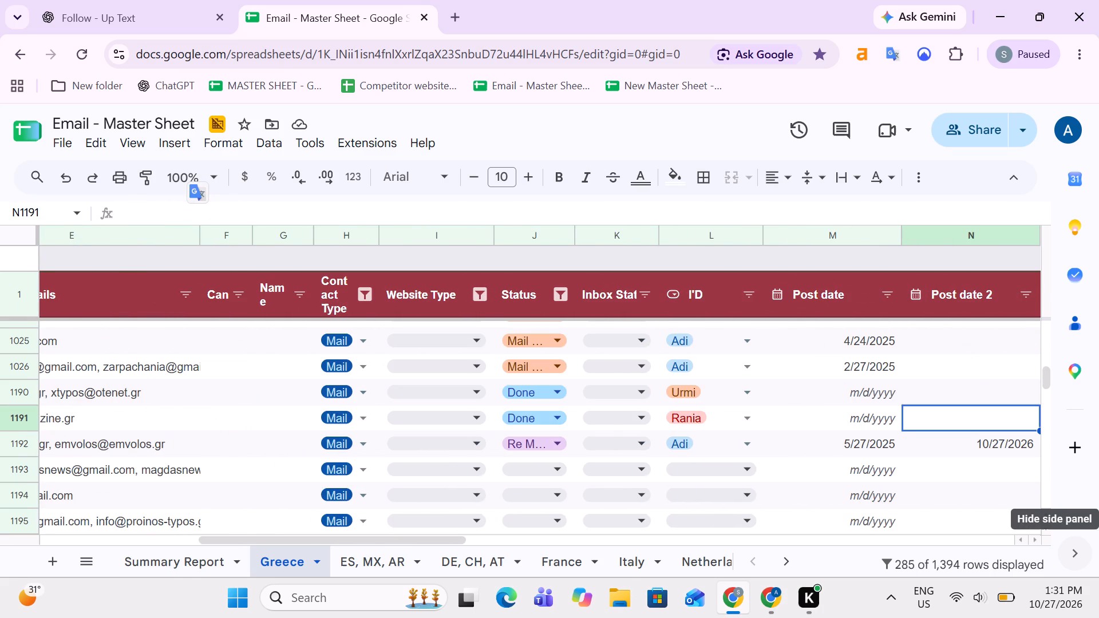
Copy the domain 3pointmagazine.gr from the Greece sheet and search the first Gmail account for it.
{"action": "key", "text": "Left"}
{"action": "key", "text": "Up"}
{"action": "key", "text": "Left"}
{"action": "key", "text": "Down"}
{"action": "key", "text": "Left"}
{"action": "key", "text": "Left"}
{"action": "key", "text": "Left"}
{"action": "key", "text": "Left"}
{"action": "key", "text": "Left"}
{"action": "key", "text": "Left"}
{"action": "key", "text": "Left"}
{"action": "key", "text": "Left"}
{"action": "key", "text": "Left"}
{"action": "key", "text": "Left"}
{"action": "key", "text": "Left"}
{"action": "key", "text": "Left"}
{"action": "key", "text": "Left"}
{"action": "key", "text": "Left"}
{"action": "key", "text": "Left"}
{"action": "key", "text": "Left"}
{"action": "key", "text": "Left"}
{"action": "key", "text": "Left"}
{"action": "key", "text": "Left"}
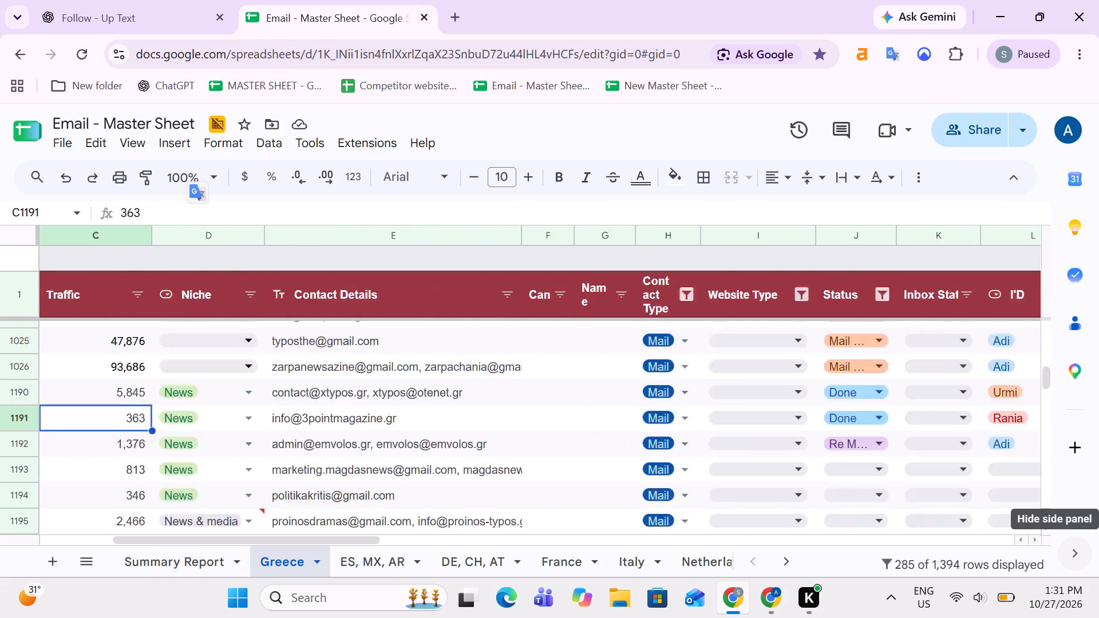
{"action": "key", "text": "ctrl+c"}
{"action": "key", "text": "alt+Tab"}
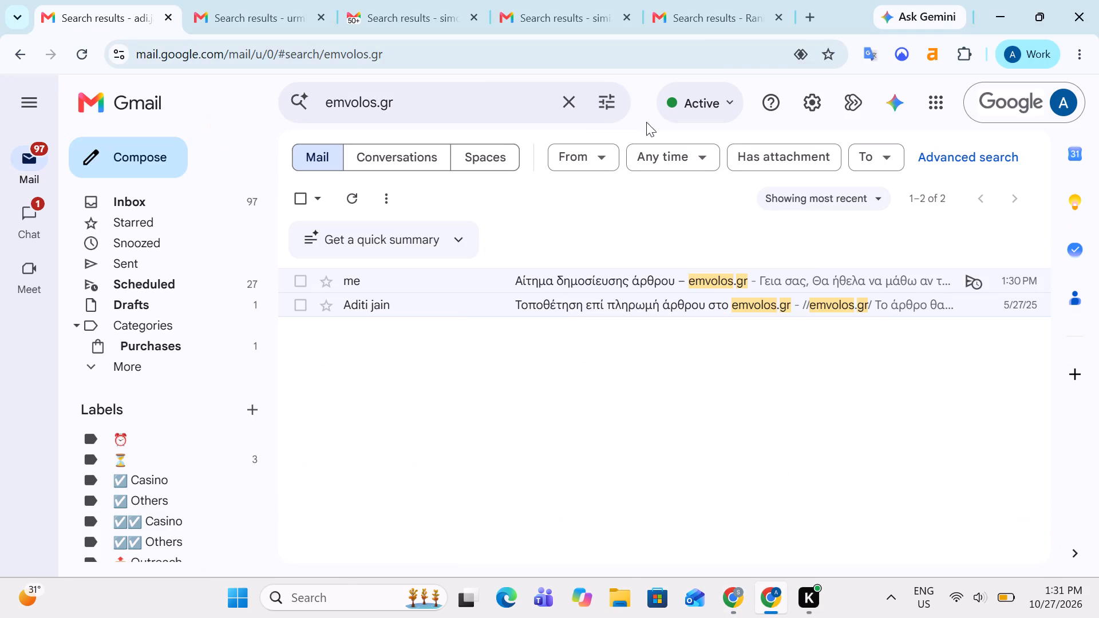
{"action": "left_click", "coordinate": [579, 103]}
{"action": "key", "text": "ctrl+v"}
{"action": "key", "text": "shift+Return"}
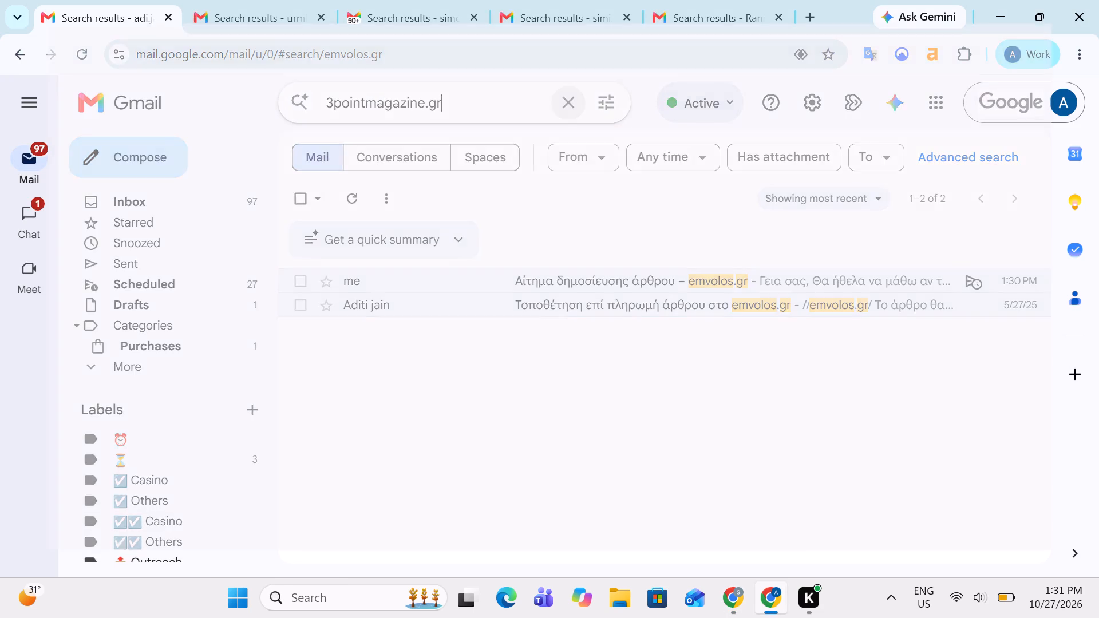
{"action": "left_click", "coordinate": [1073, 2]}
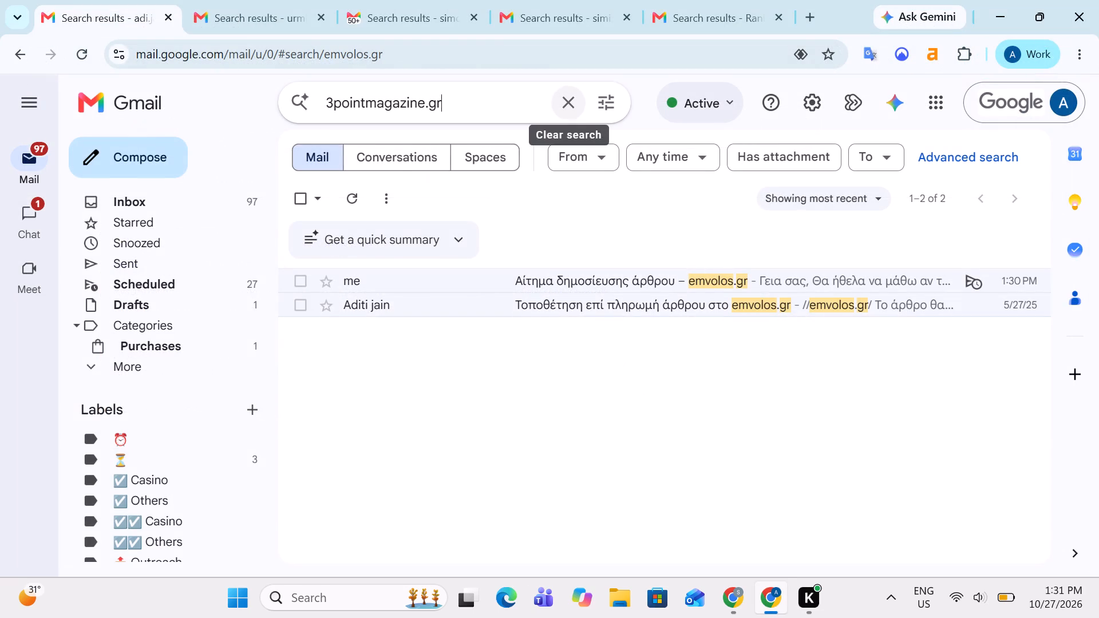
{"action": "key", "text": "Return"}
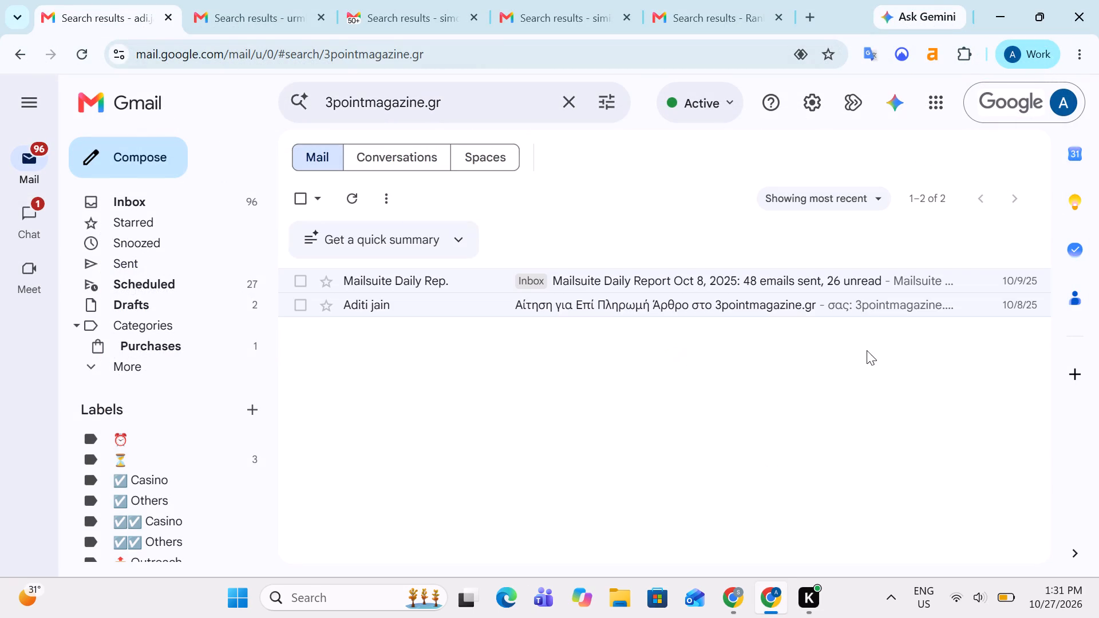
Return to the Greece sheet and set the Status of 3pointmagazine.gr to Re Mail Done.
{"action": "key", "text": "alt+Tab"}
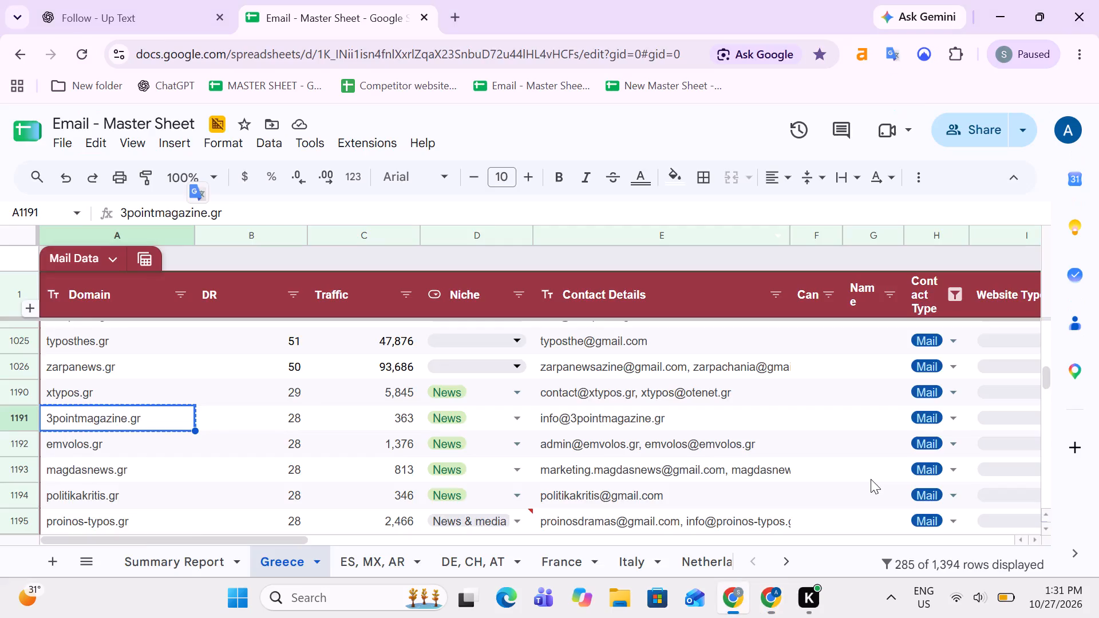
{"action": "key", "text": "alt+Tab"}
{"action": "key", "text": "alt+Tab"}
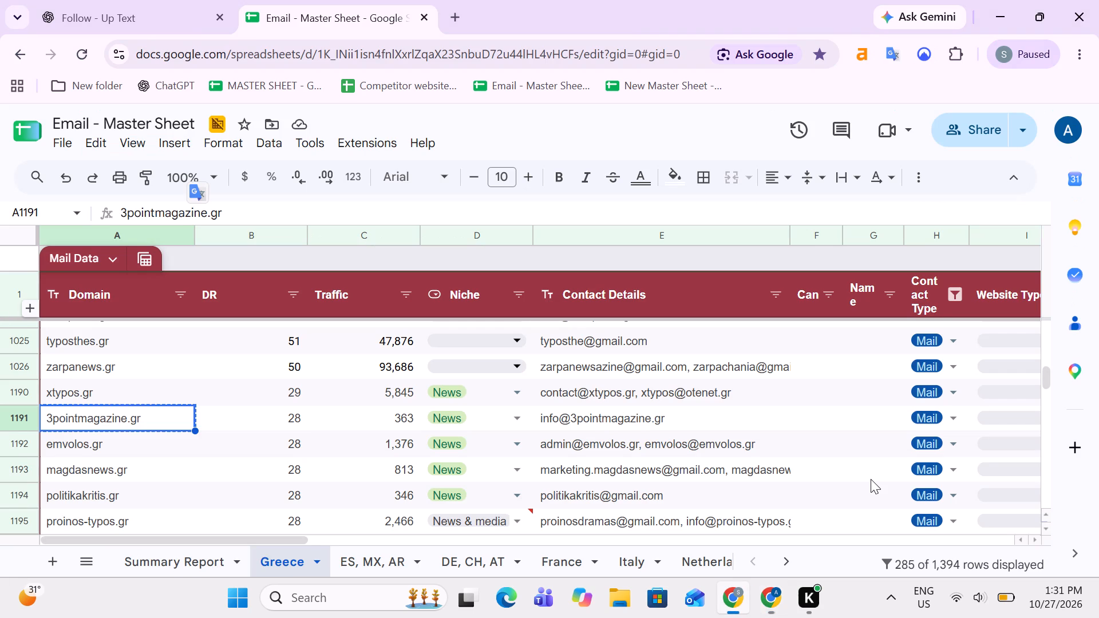
{"action": "key", "text": "Right"}
{"action": "key", "text": "Right"}
{"action": "key", "text": "Right"}
{"action": "key", "text": "Right"}
{"action": "key", "text": "Right"}
{"action": "key", "text": "Right"}
{"action": "key", "text": "Right"}
{"action": "key", "text": "Right"}
{"action": "key", "text": "Right"}
{"action": "key", "text": "Right"}
{"action": "key", "text": "Right"}
{"action": "key", "text": "Left"}
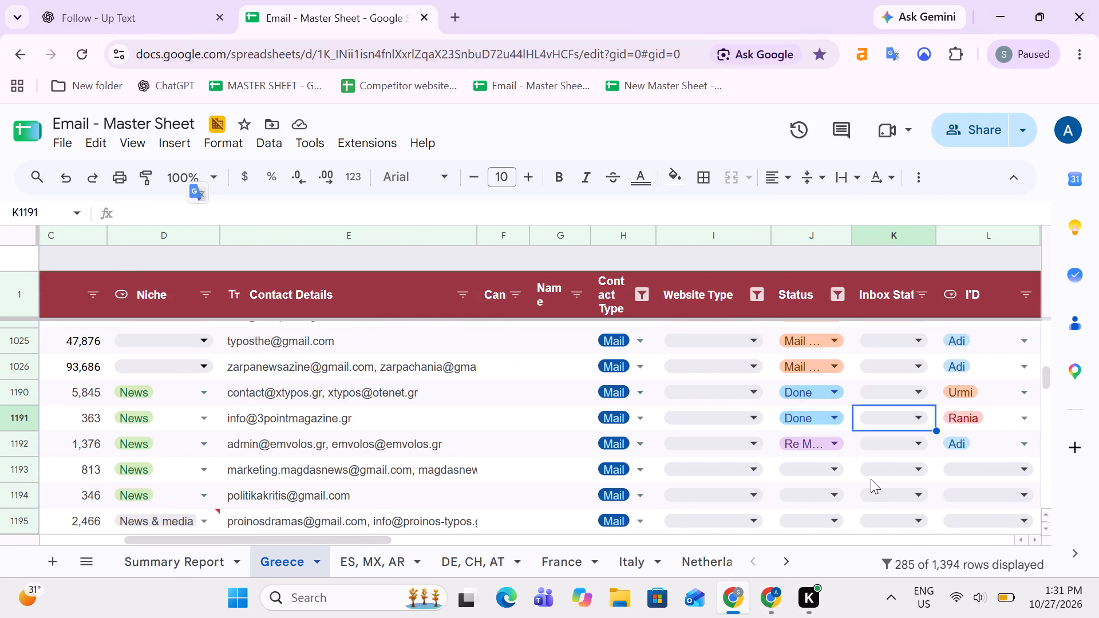
{"action": "key", "text": "Left"}
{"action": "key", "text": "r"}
{"action": "key", "text": "Down"}
{"action": "key", "text": "Return"}
{"action": "key", "text": "Up"}
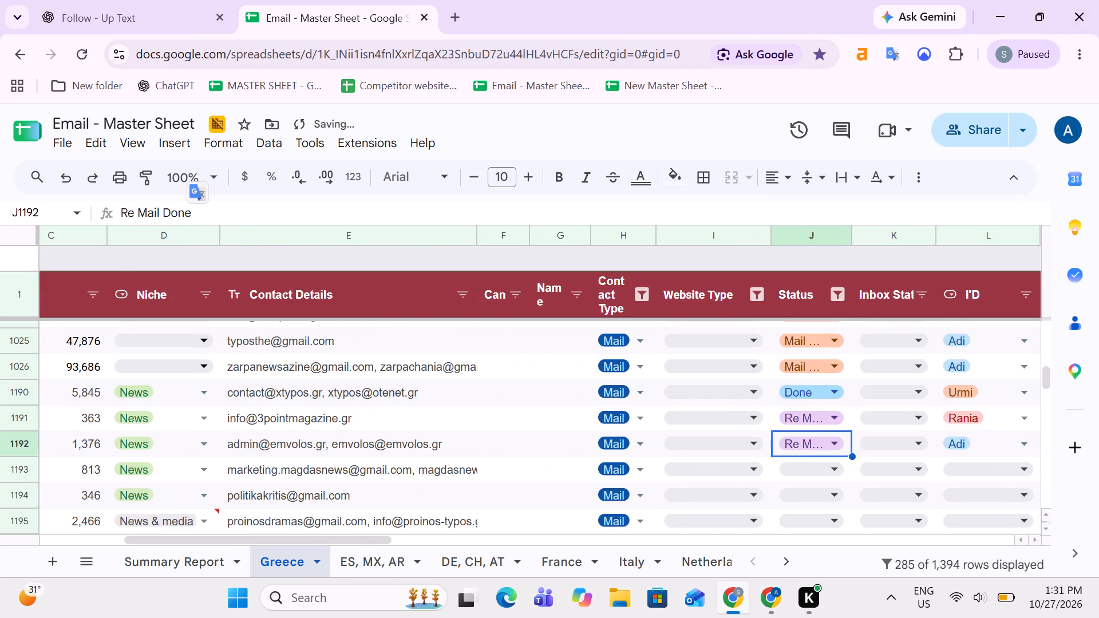
Enter 10/8/25 as the Post date of 3pointmagazine.gr.
{"action": "key", "text": "Right"}
{"action": "key", "text": "Right"}
{"action": "key", "text": "Right"}
{"action": "key", "text": "Right"}
{"action": "key", "text": "Left"}
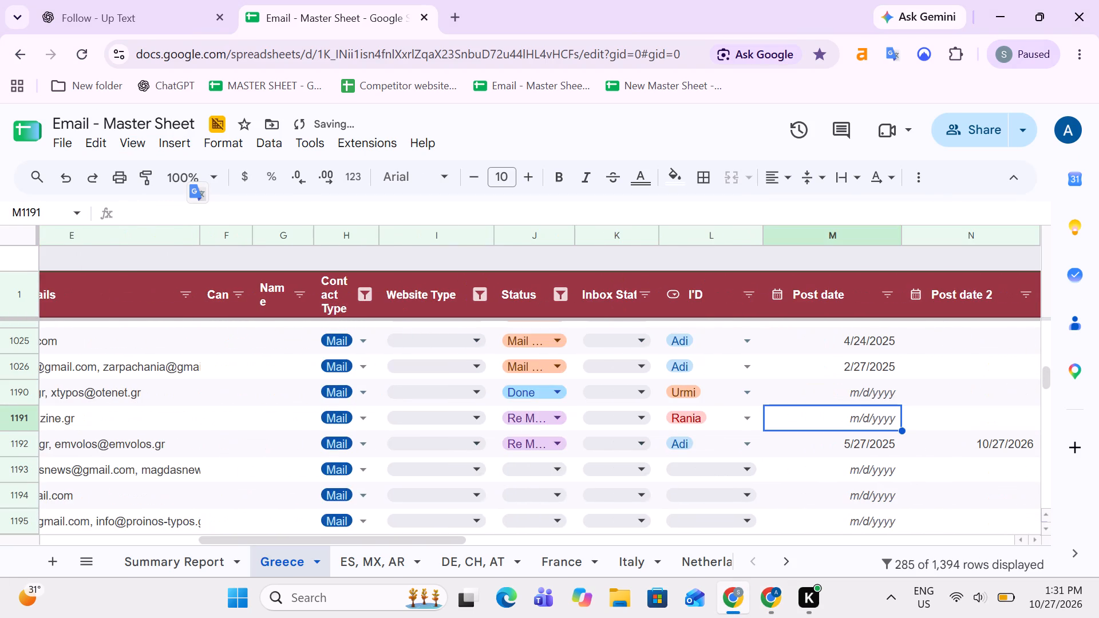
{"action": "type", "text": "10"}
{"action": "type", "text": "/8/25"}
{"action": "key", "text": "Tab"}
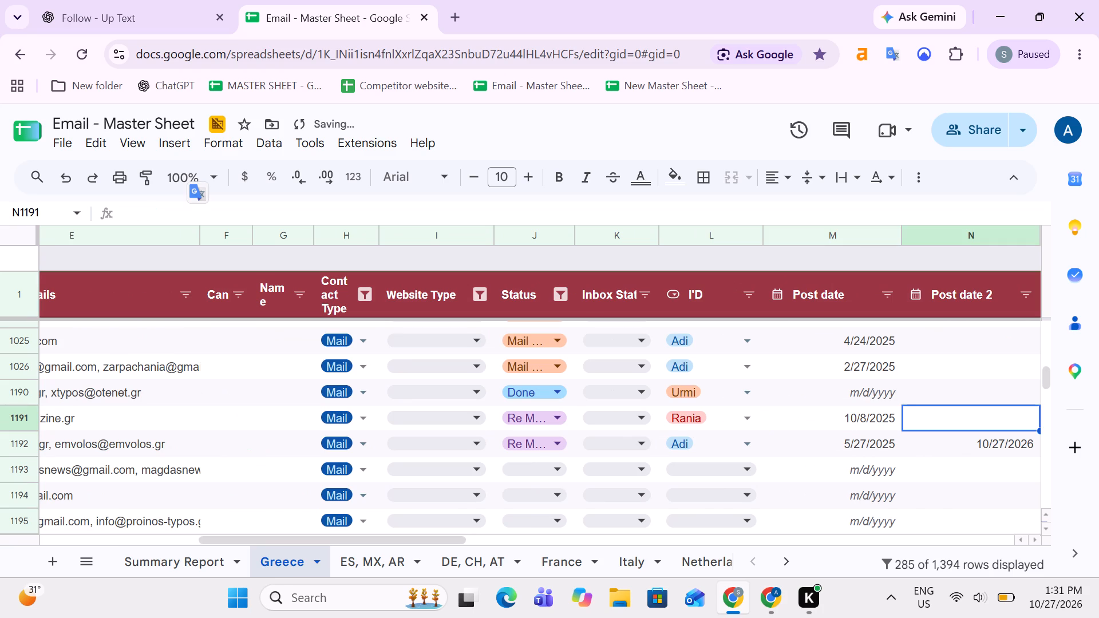
Set Post date 2 of 3pointmagazine.gr to the current date, 10/27/2026, and save the sheet.
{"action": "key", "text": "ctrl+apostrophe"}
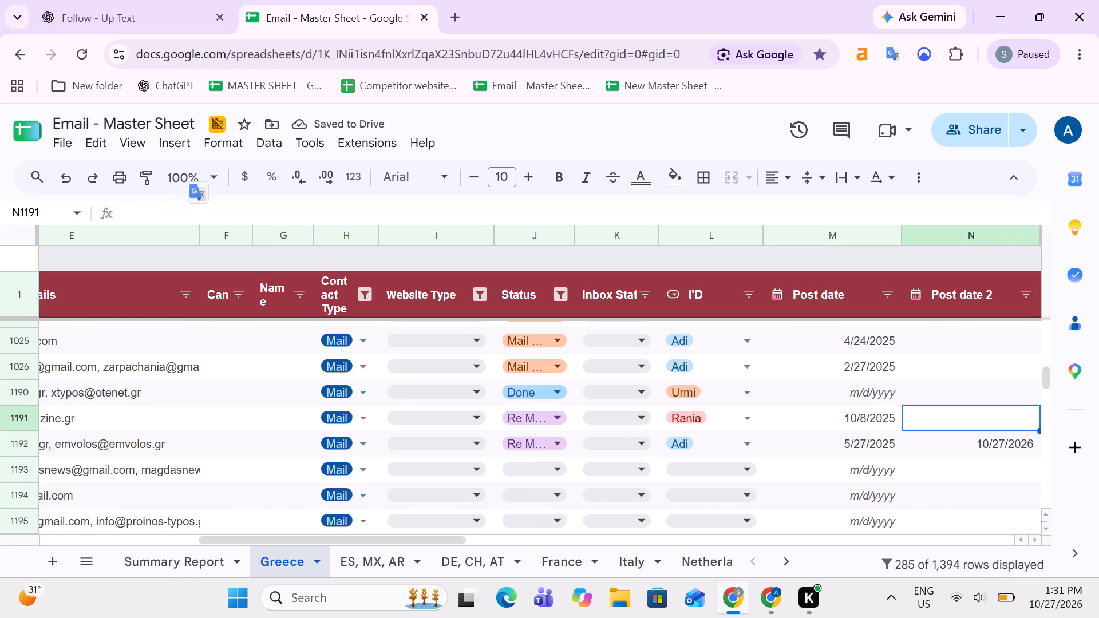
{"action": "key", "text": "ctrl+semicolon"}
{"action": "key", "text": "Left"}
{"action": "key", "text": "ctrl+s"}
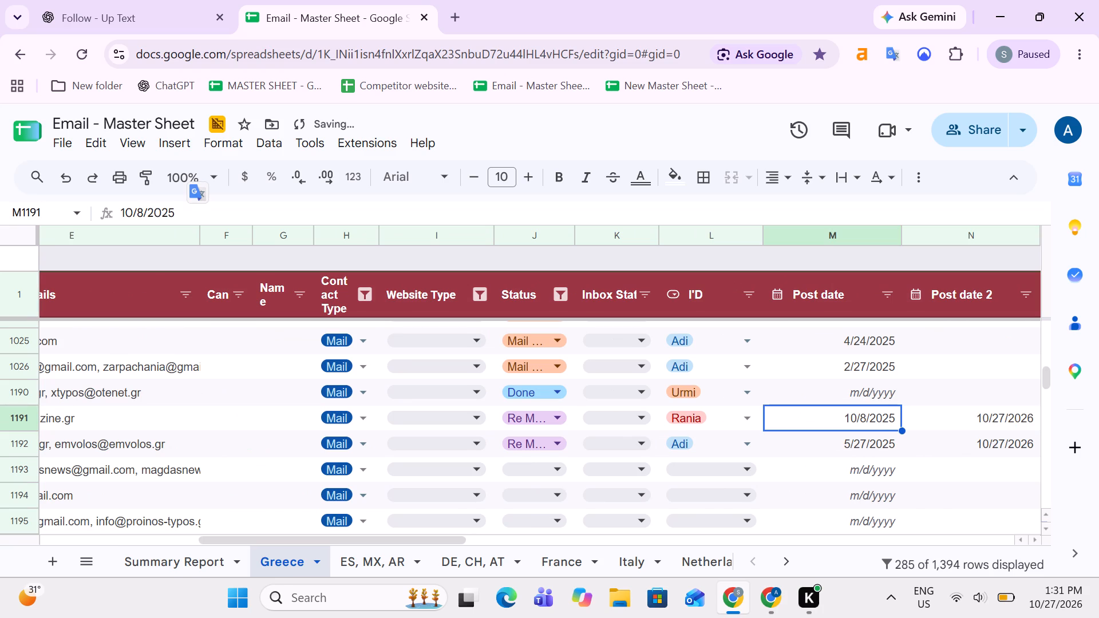
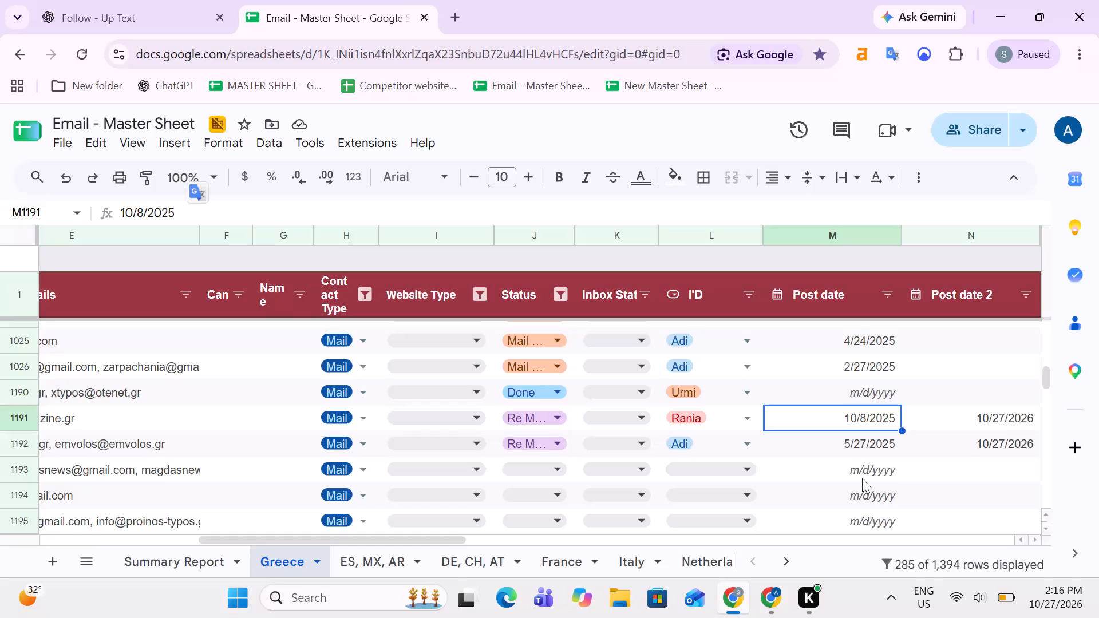
Copy the first contact address of magdasnews.gr from the Greece sheet and search the first Gmail account for it.
{"action": "left_click", "coordinate": [966, 465]}
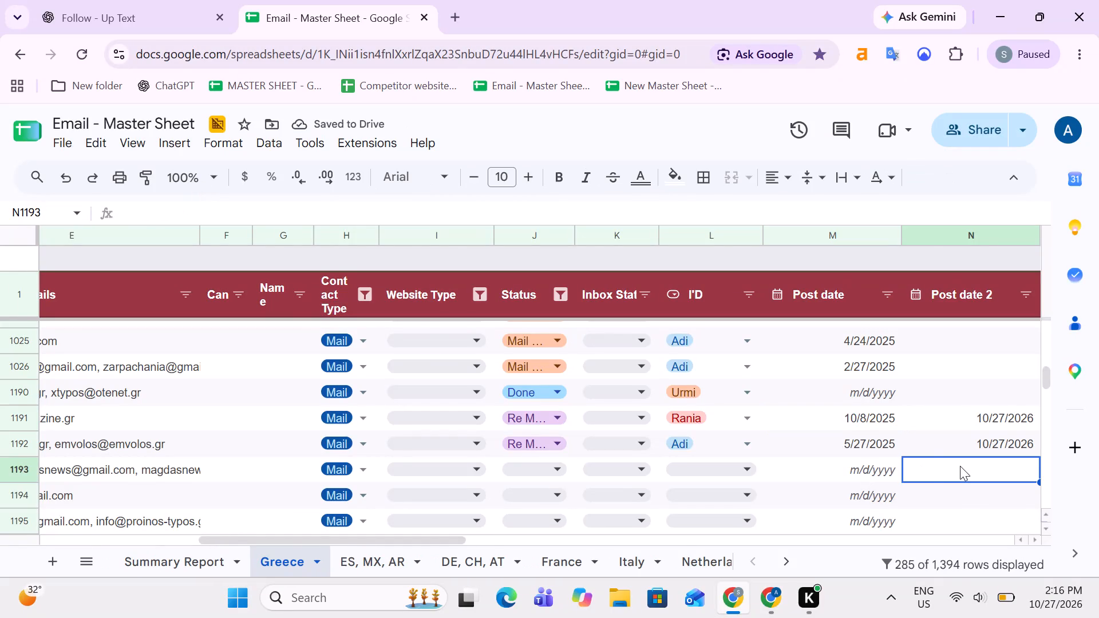
{"action": "key", "text": "Right"}
{"action": "key", "text": "Left"}
{"action": "key", "text": "Left"}
{"action": "key", "text": "Left"}
{"action": "key", "text": "Left"}
{"action": "key", "text": "Left"}
{"action": "key", "text": "Left"}
{"action": "key", "text": "Left"}
{"action": "key", "text": "Left"}
{"action": "key", "text": "Left"}
{"action": "key", "text": "Left"}
{"action": "key", "text": "Left"}
{"action": "key", "text": "Left"}
{"action": "key", "text": "Left"}
{"action": "key", "text": "Left"}
{"action": "key", "text": "Left"}
{"action": "key", "text": "Left"}
{"action": "key", "text": "Left"}
{"action": "key", "text": "Left"}
{"action": "key", "text": "Left"}
{"action": "key", "text": "Left"}
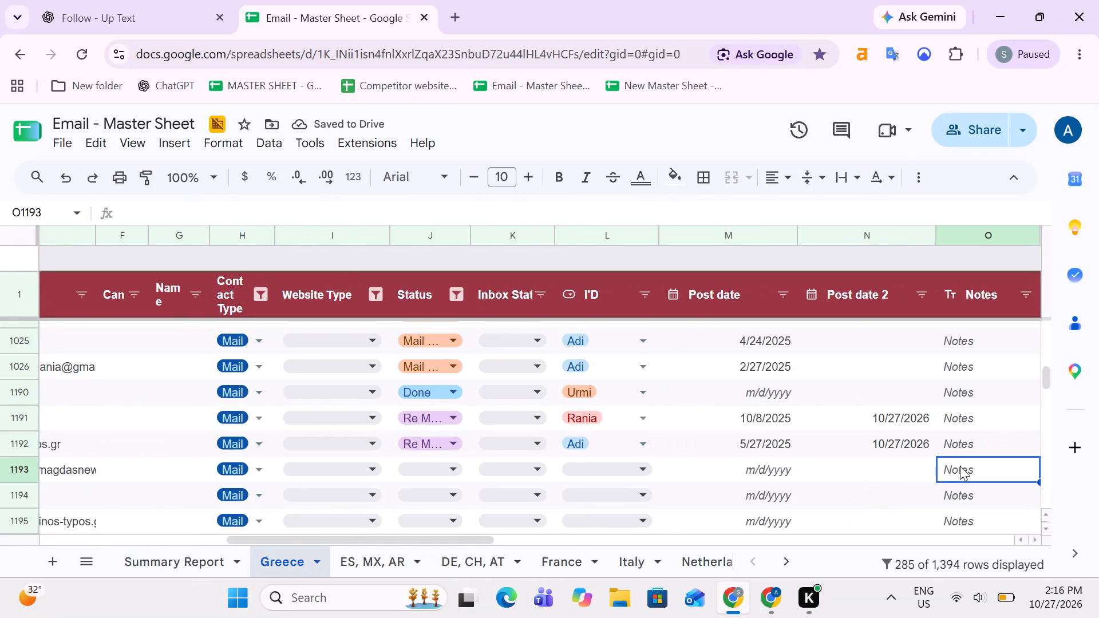
{"action": "key", "text": "Left"}
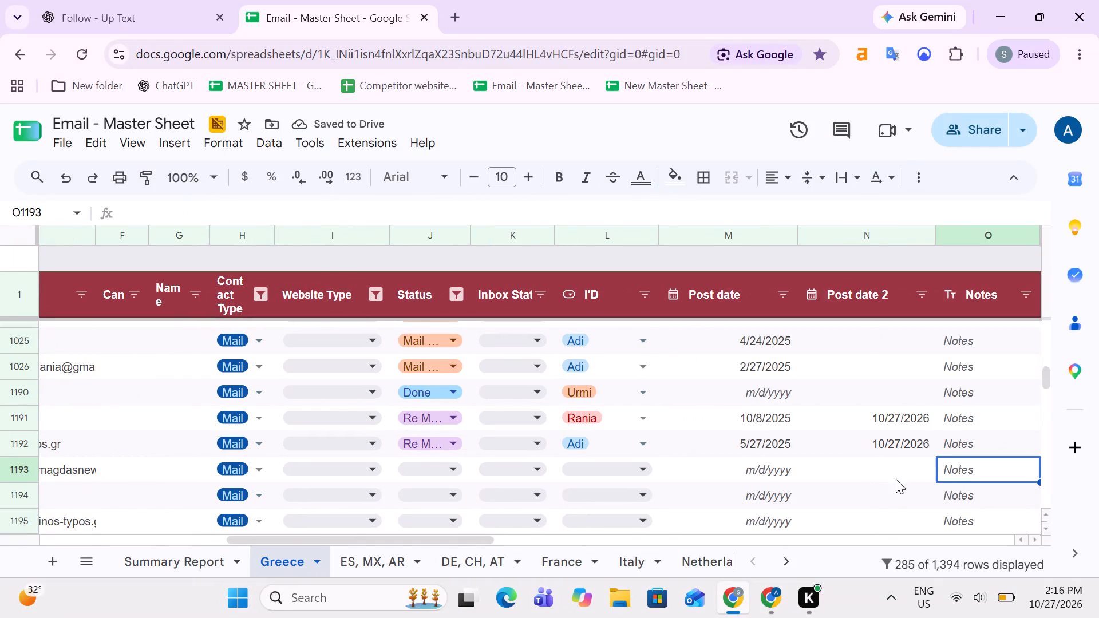
{"action": "left_click", "coordinate": [900, 468]}
{"action": "key", "text": "Right"}
{"action": "key", "text": "Left"}
{"action": "key", "text": "Left"}
{"action": "key", "text": "Left"}
{"action": "key", "text": "Left"}
{"action": "key", "text": "Left"}
{"action": "key", "text": "Left"}
{"action": "key", "text": "Left"}
{"action": "key", "text": "Left"}
{"action": "key", "text": "Left"}
{"action": "key", "text": "Left"}
{"action": "key", "text": "Left"}
{"action": "key", "text": "Left"}
{"action": "key", "text": "Left"}
{"action": "key", "text": "Left"}
{"action": "key", "text": "Left"}
{"action": "key", "text": "Left"}
{"action": "key", "text": "Left"}
{"action": "key", "text": "Left"}
{"action": "key", "text": "Left"}
{"action": "key", "text": "Left"}
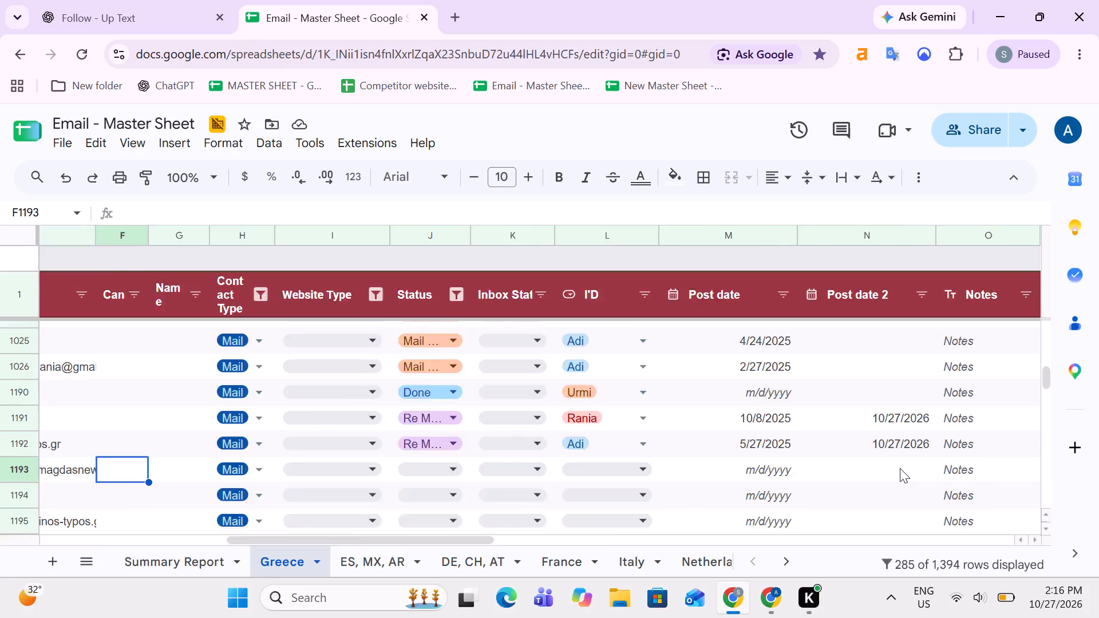
{"action": "key", "text": "Right"}
{"action": "key", "text": "Right"}
{"action": "key", "text": "Right"}
{"action": "key", "text": "Right"}
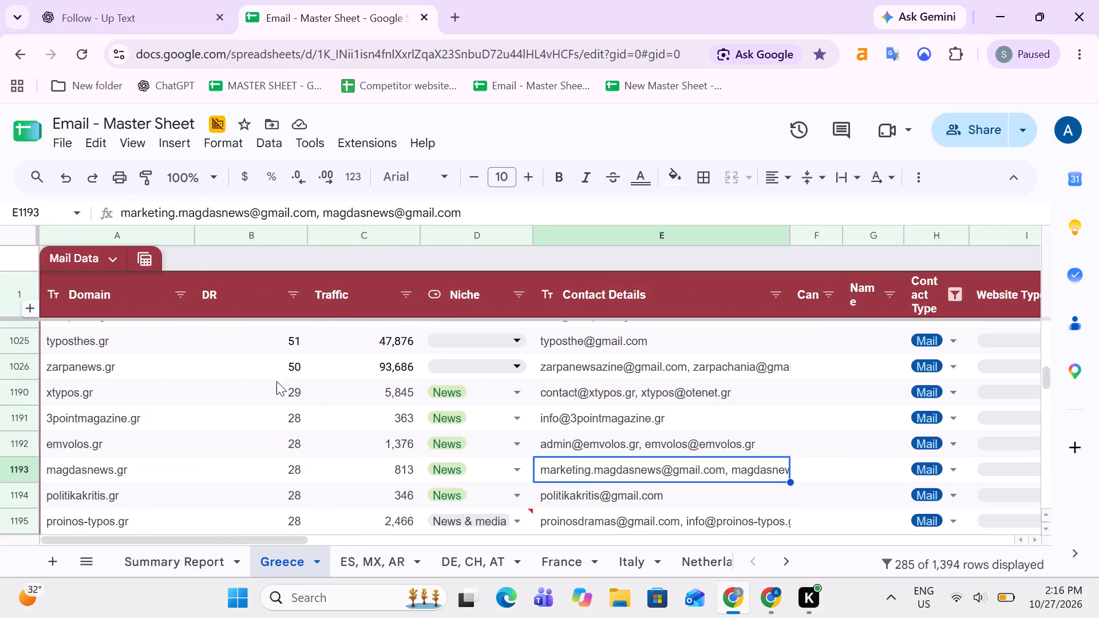
{"action": "left_click", "coordinate": [305, 217]}
{"action": "left_click_drag", "start_coordinate": [305, 217], "coordinate": [146, 212]}
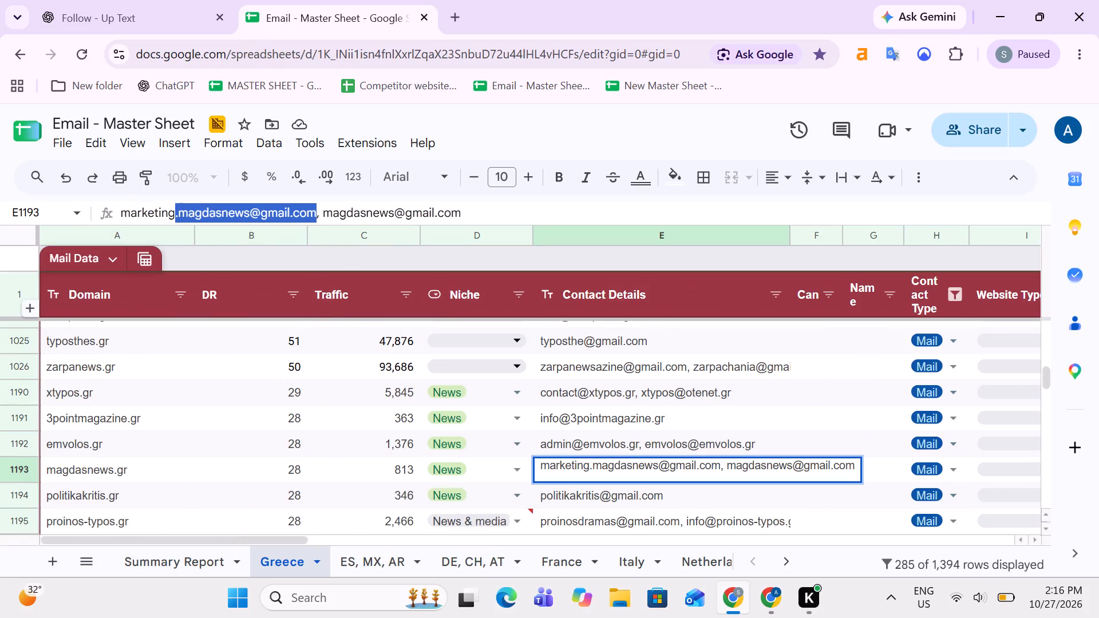
{"action": "left_click_drag", "start_coordinate": [146, 212], "coordinate": [144, 212]}
{"action": "key", "text": "ctrl+c"}
{"action": "key", "text": "ctrl+c"}
{"action": "key", "text": "ctrl+c"}
{"action": "key", "text": "alt+Tab"}
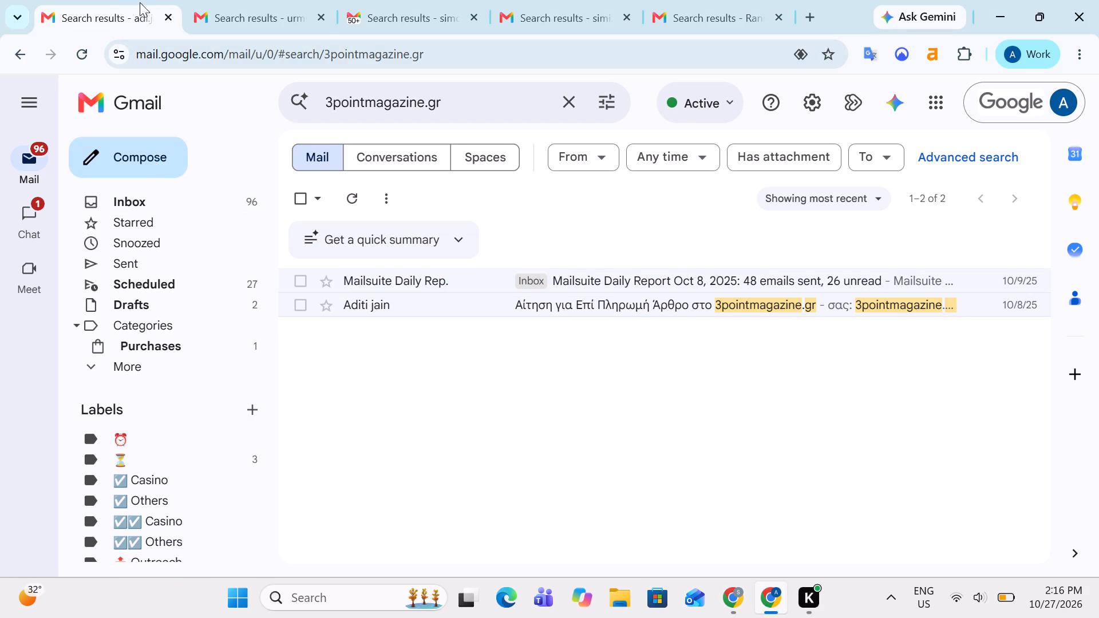
{"action": "left_click", "coordinate": [560, 105]}
{"action": "key", "text": "ctrl+v"}
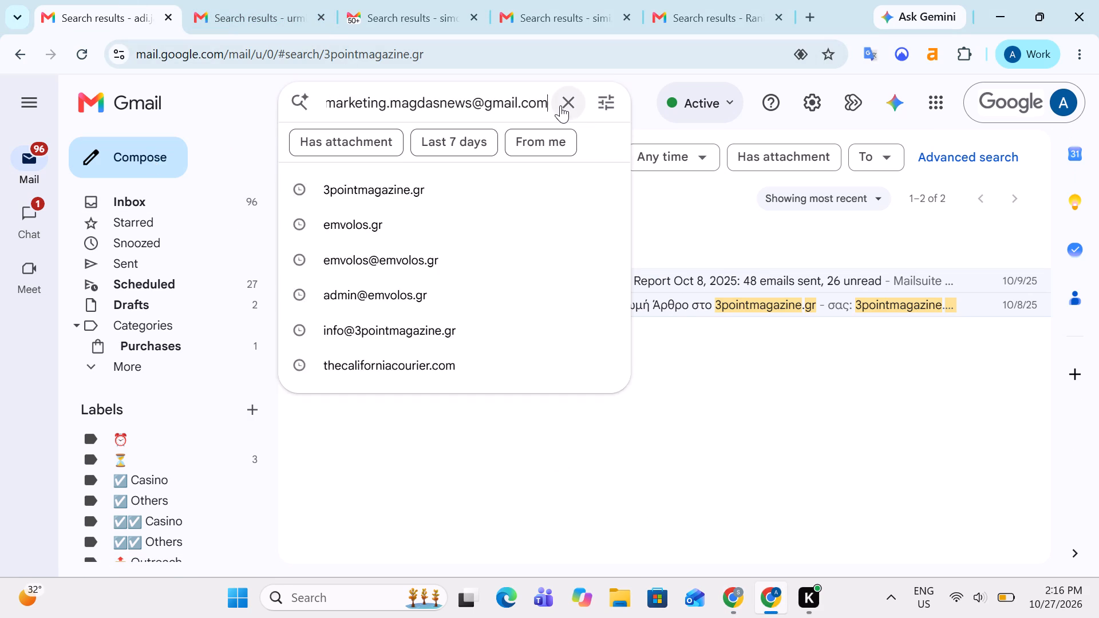
{"action": "key", "text": "Return"}
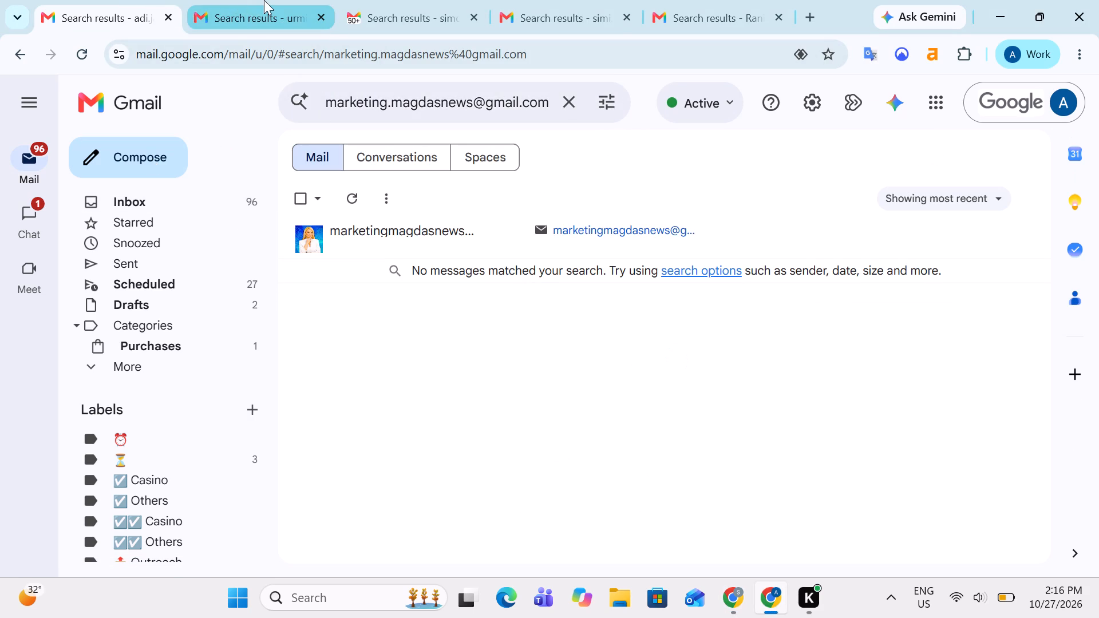
Search the other four Gmail accounts for the first magdasnews.gr contact address.
{"action": "left_click", "coordinate": [264, 0]}
{"action": "left_click", "coordinate": [562, 93]}
{"action": "key", "text": "ctrl+v"}
{"action": "key", "text": "Return"}
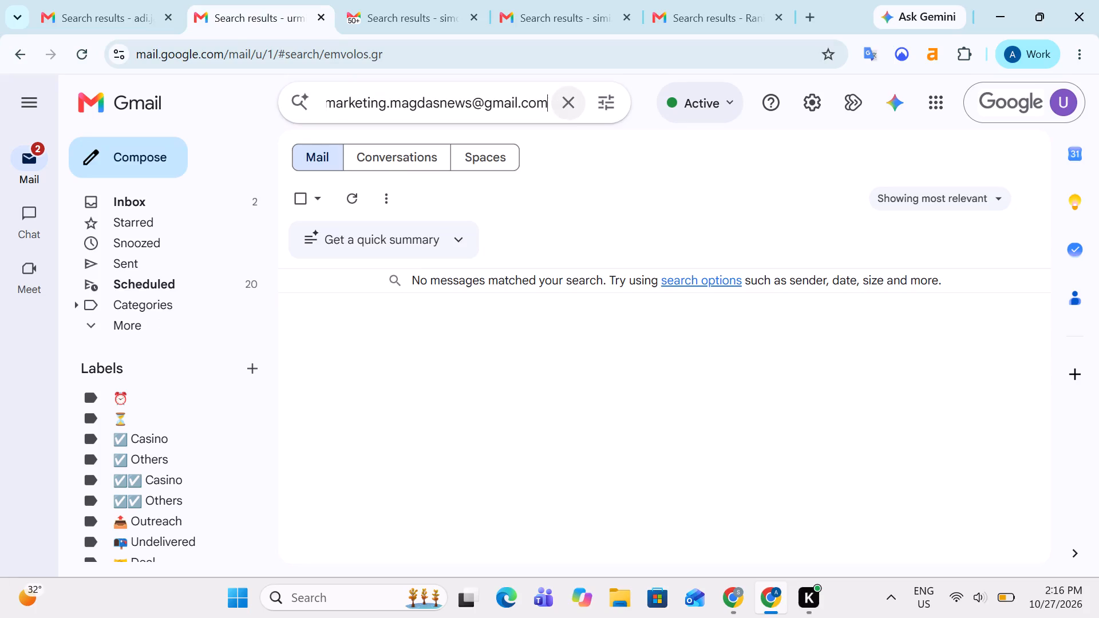
{"action": "left_click", "coordinate": [422, 0]}
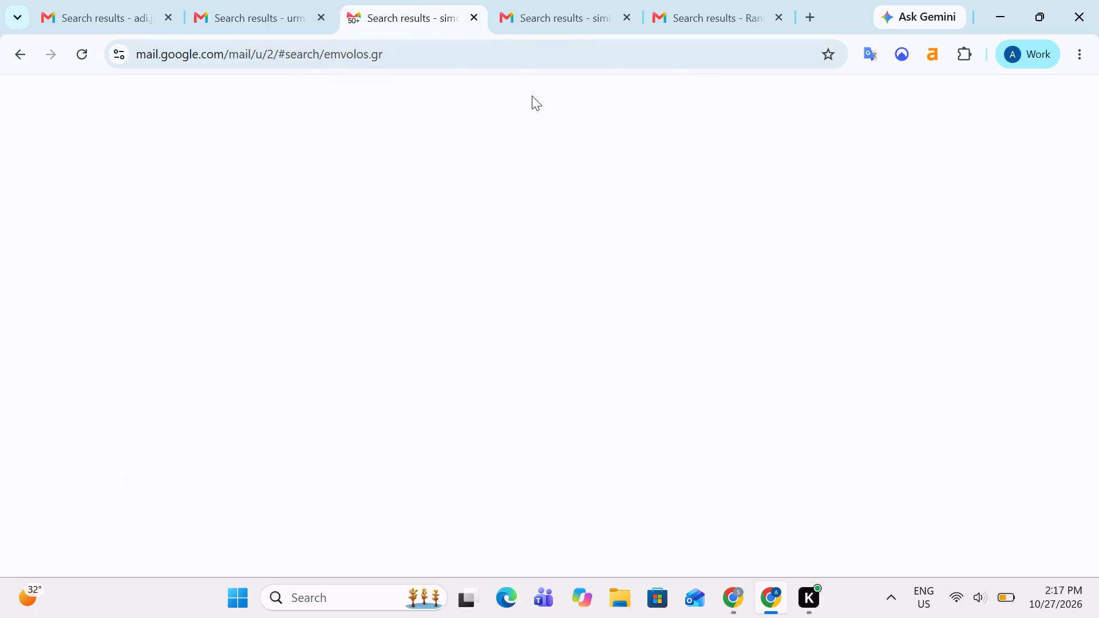
{"action": "left_click", "coordinate": [559, 104]}
{"action": "key", "text": "ctrl+v"}
{"action": "key", "text": "Return"}
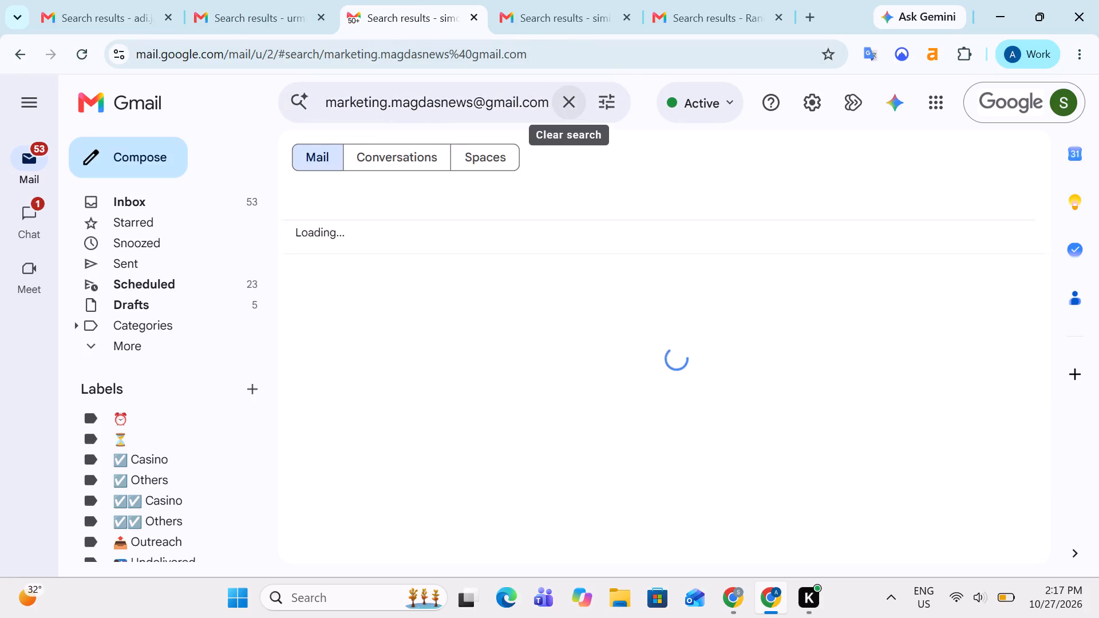
{"action": "left_click", "coordinate": [576, 4]}
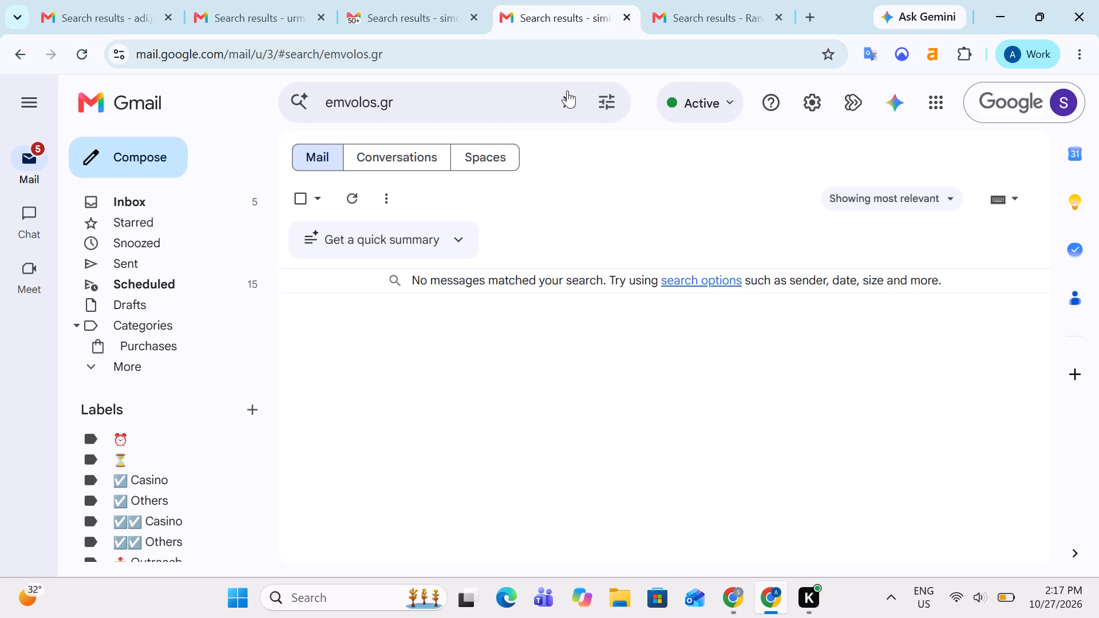
{"action": "left_click", "coordinate": [571, 97]}
{"action": "key", "text": "ctrl+v"}
{"action": "key", "text": "Return"}
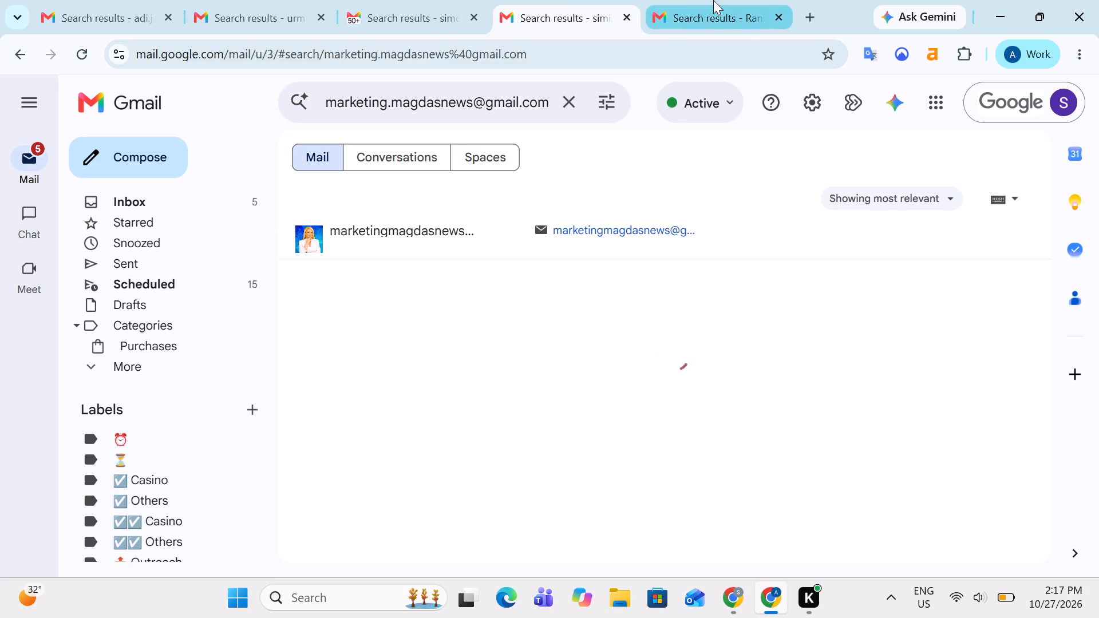
{"action": "left_click", "coordinate": [713, 0]}
{"action": "left_click", "coordinate": [592, 92]}
{"action": "key", "text": "ctrl+v"}
{"action": "key", "text": "Return"}
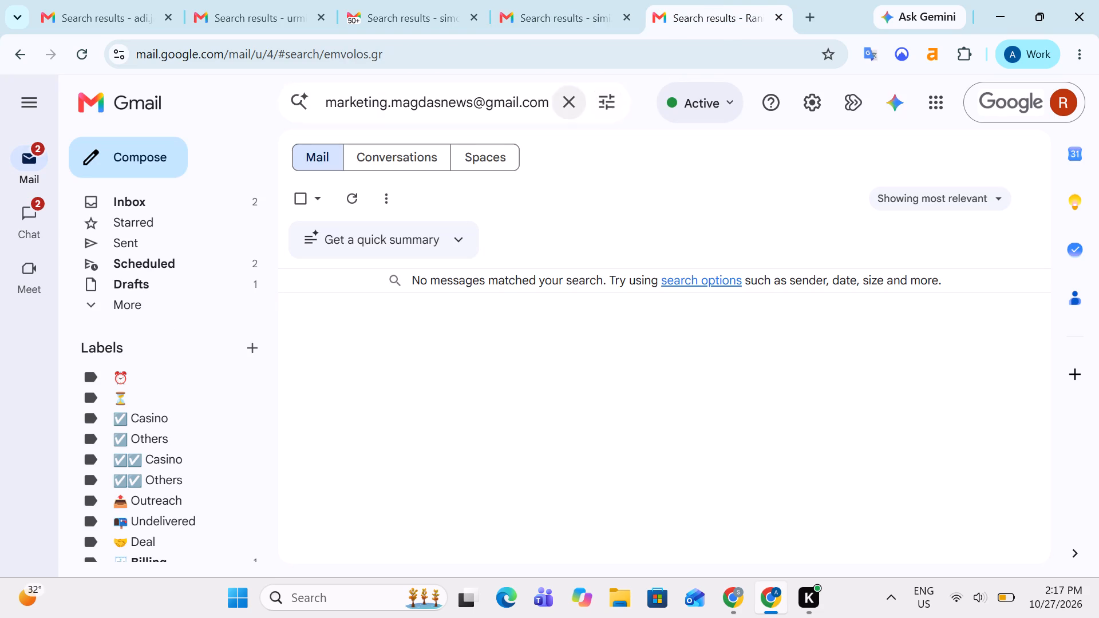
Start a new message in the third Gmail account addressed to the first magdasnews.gr contact address.
{"action": "left_click", "coordinate": [417, 0]}
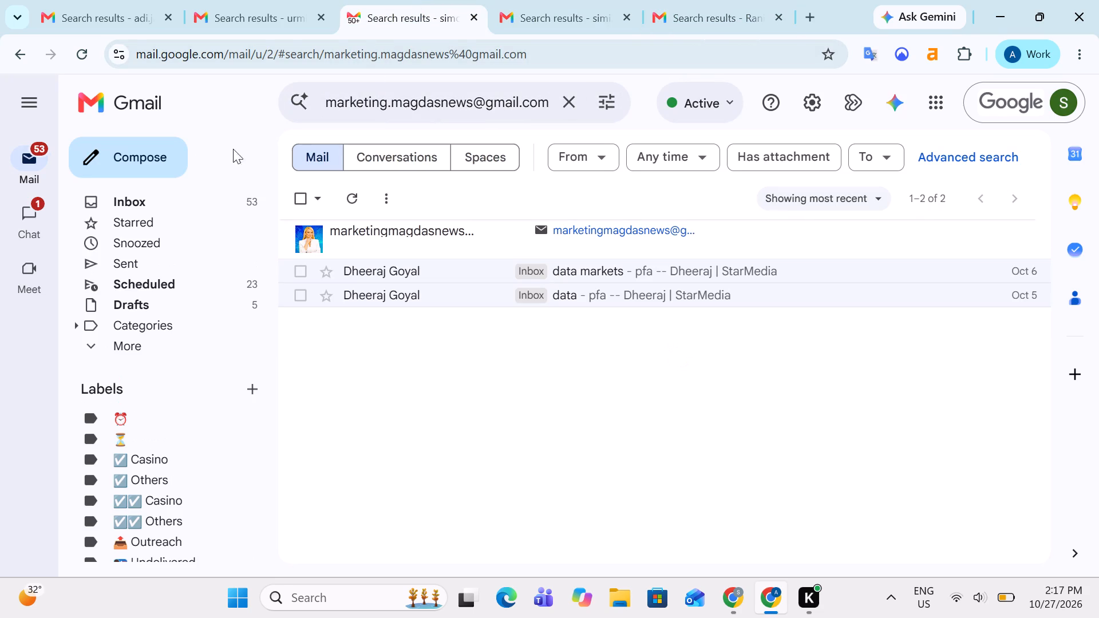
{"action": "left_click", "coordinate": [159, 160]}
{"action": "key", "text": "ctrl+v"}
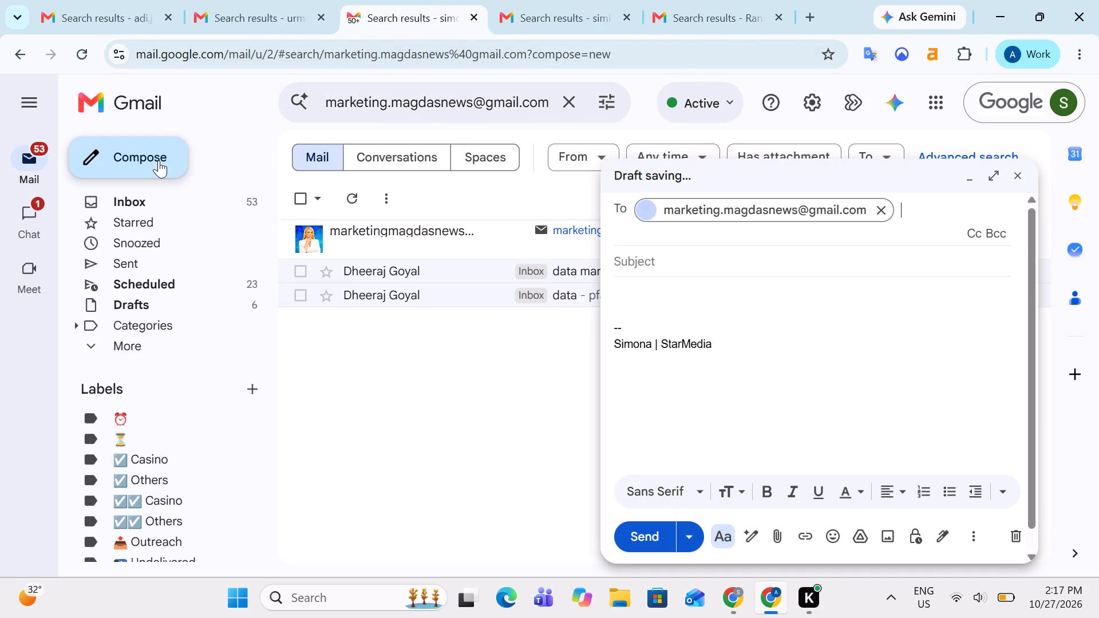
{"action": "key", "text": "BackSpace"}
Copy the second contact address of magdasnews.gr from the Greece sheet and search the first Gmail account for it.
{"action": "key", "text": "alt+Tab"}
{"action": "left_click", "coordinate": [449, 209]}
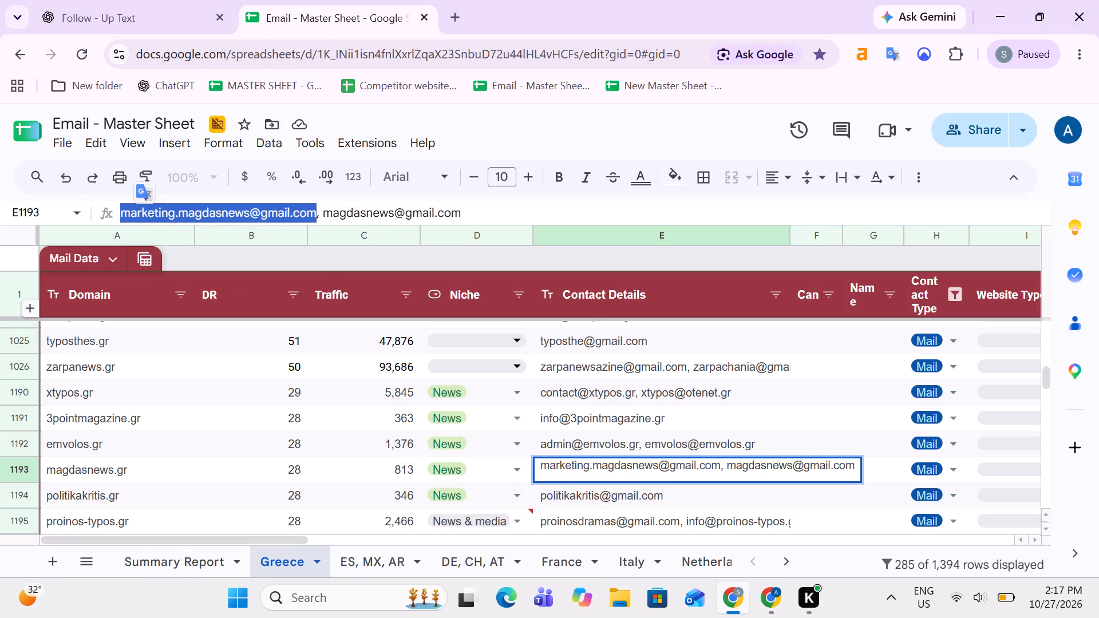
{"action": "left_click_drag", "start_coordinate": [449, 209], "coordinate": [363, 209]}
{"action": "key", "text": "ctrl+c"}
{"action": "key", "text": "ctrl+c"}
{"action": "key", "text": "ctrl+c"}
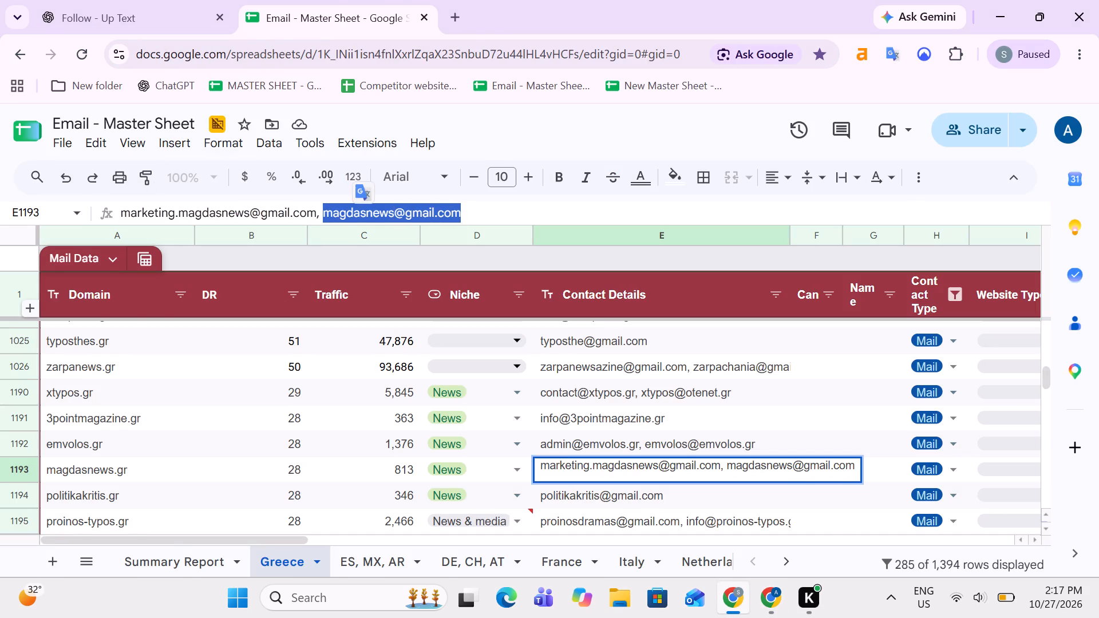
{"action": "key", "text": "alt+Tab"}
{"action": "left_click", "coordinate": [137, 0]}
{"action": "left_click", "coordinate": [586, 88]}
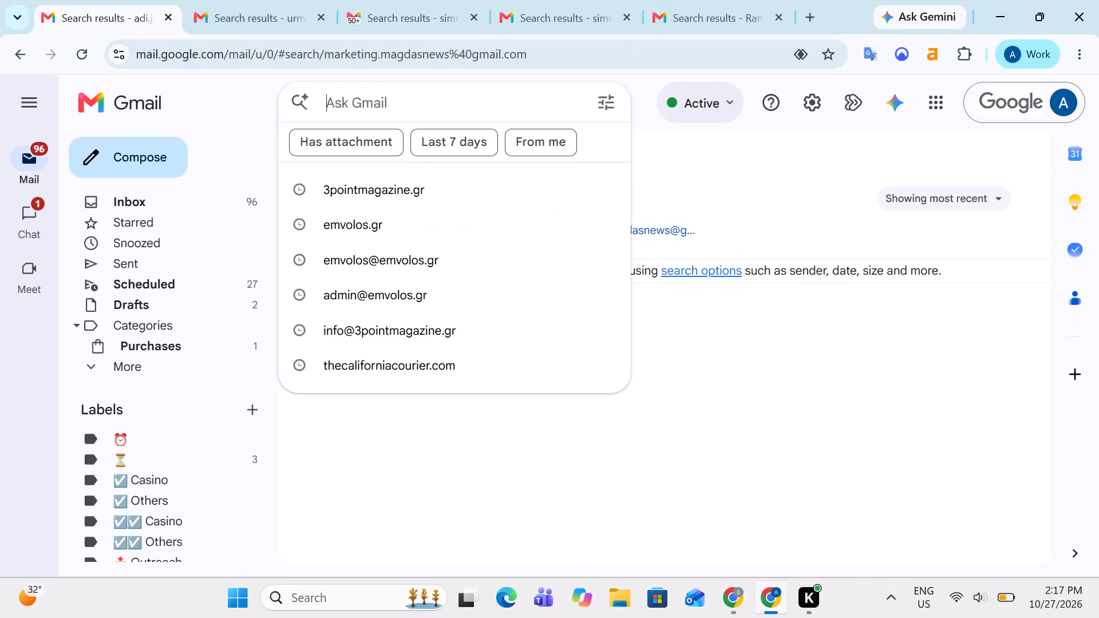
{"action": "key", "text": "ctrl+v"}
{"action": "key", "text": "Return"}
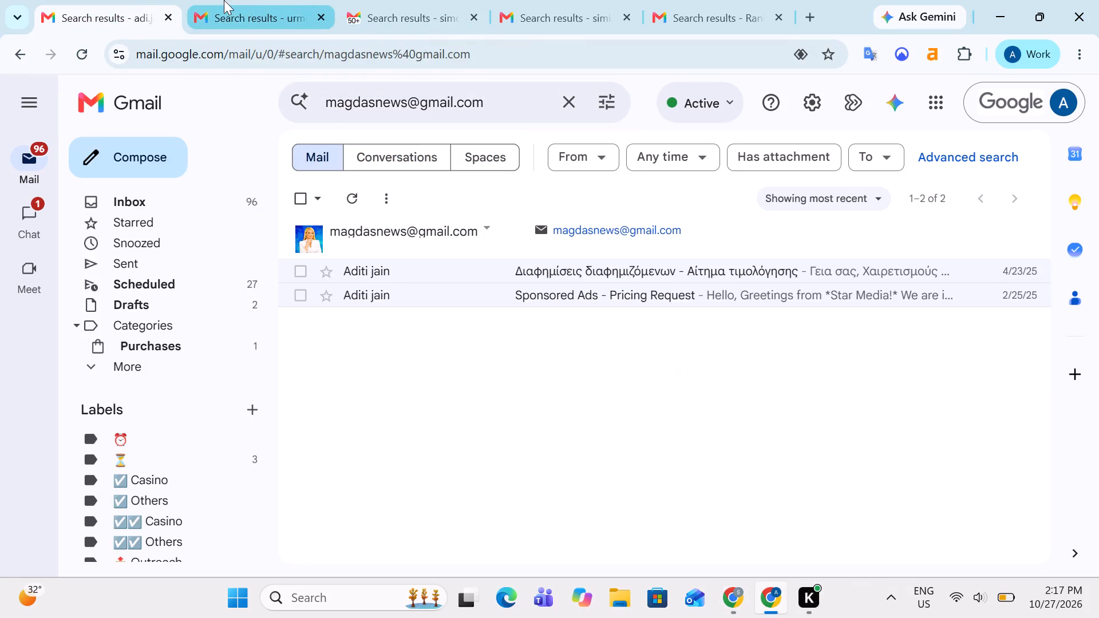
{"action": "left_click", "coordinate": [224, 0]}
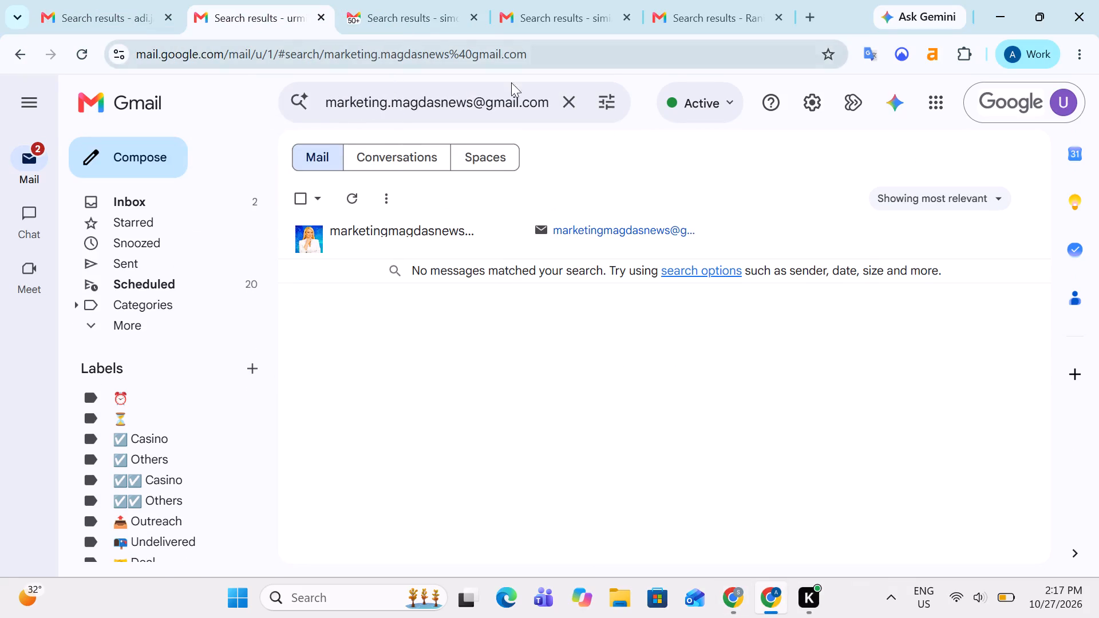
{"action": "left_click", "coordinate": [564, 94]}
{"action": "key", "text": "ctrl+v"}
{"action": "key", "text": "Return"}
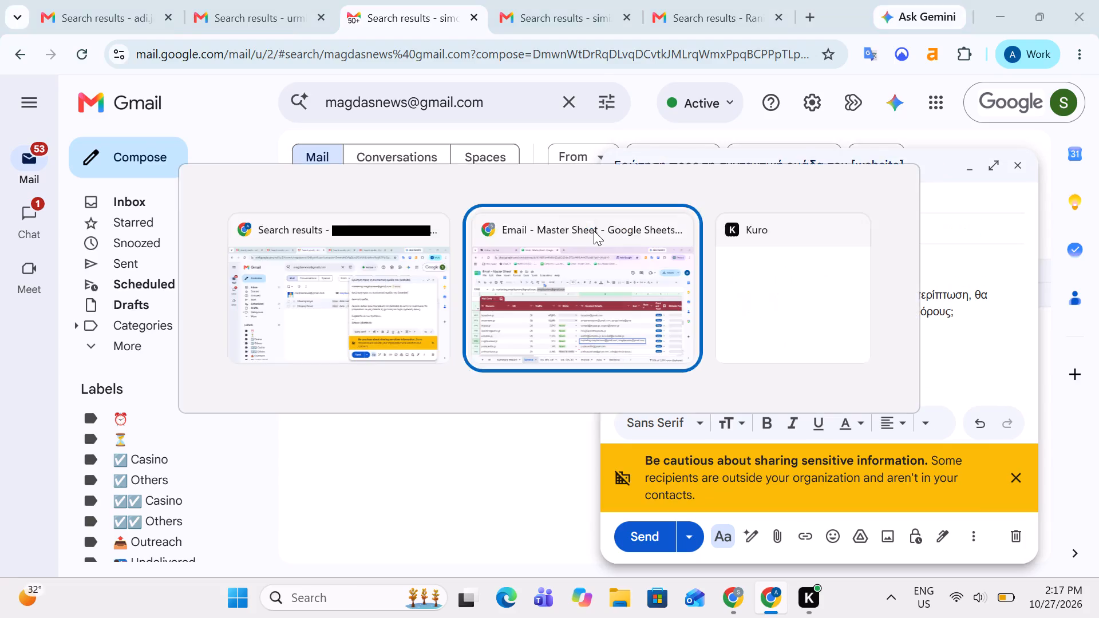
{"action": "key", "text": "Tab"}
{"action": "key", "text": "Left"}
{"action": "key", "text": "Left"}
{"action": "key", "text": "Left"}
{"action": "key", "text": "Left"}
{"action": "key", "text": "Left"}
{"action": "key", "text": "Left"}
{"action": "key", "text": "Left"}
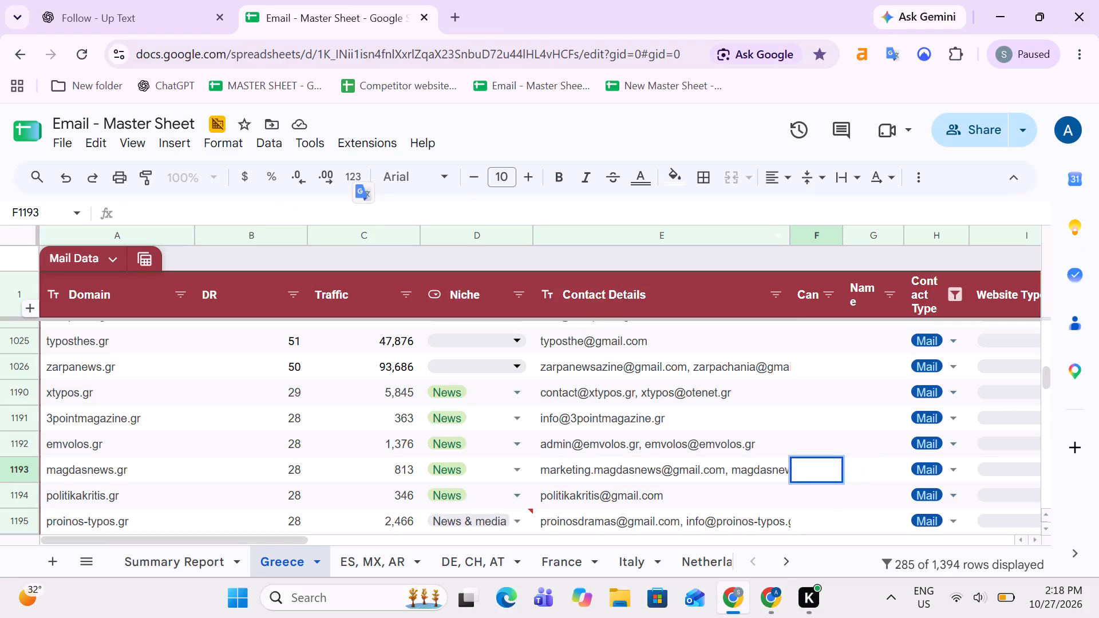
{"action": "key", "text": "Tab"}
{"action": "key", "text": "Left"}
{"action": "key", "text": "Left"}
{"action": "key", "text": "Left"}
{"action": "key", "text": "Left"}
{"action": "key", "text": "Left"}
{"action": "key", "text": "Left"}
{"action": "key", "text": "Left"}
{"action": "key", "text": "Left"}
{"action": "key", "text": "Left"}
{"action": "key", "text": "Left"}
{"action": "key", "text": "Left"}
{"action": "key", "text": "Left"}
{"action": "key", "text": "Left"}
{"action": "key", "text": "Left"}
{"action": "key", "text": "Left"}
{"action": "key", "text": "Left"}
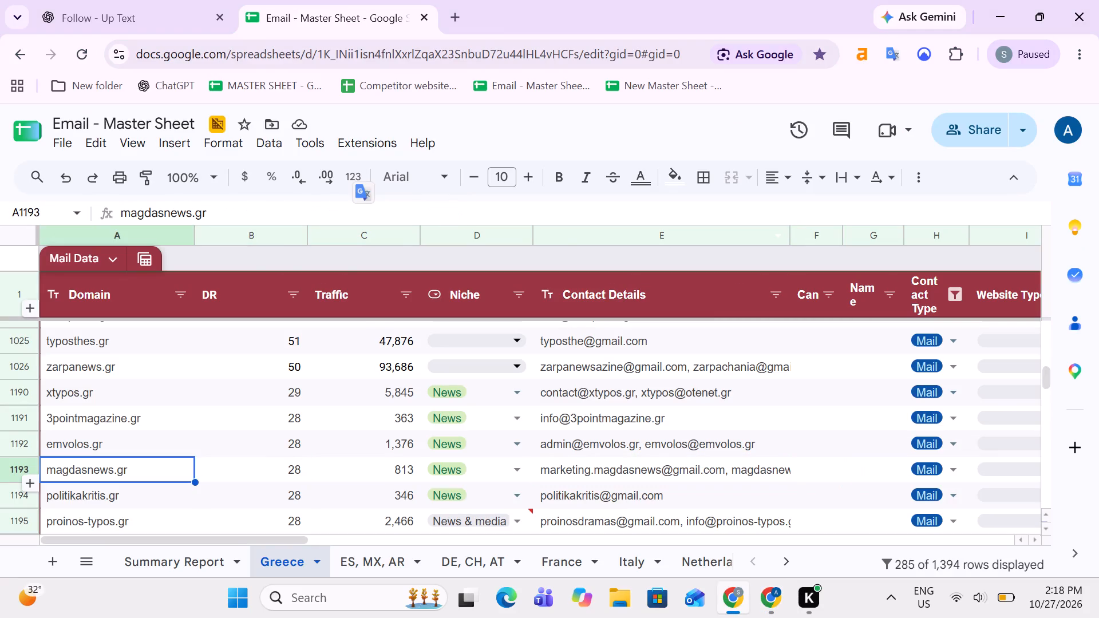
{"action": "triple_click", "coordinate": [214, 208]}
{"action": "key", "text": "ctrl+c"}
{"action": "key", "text": "ctrl+c"}
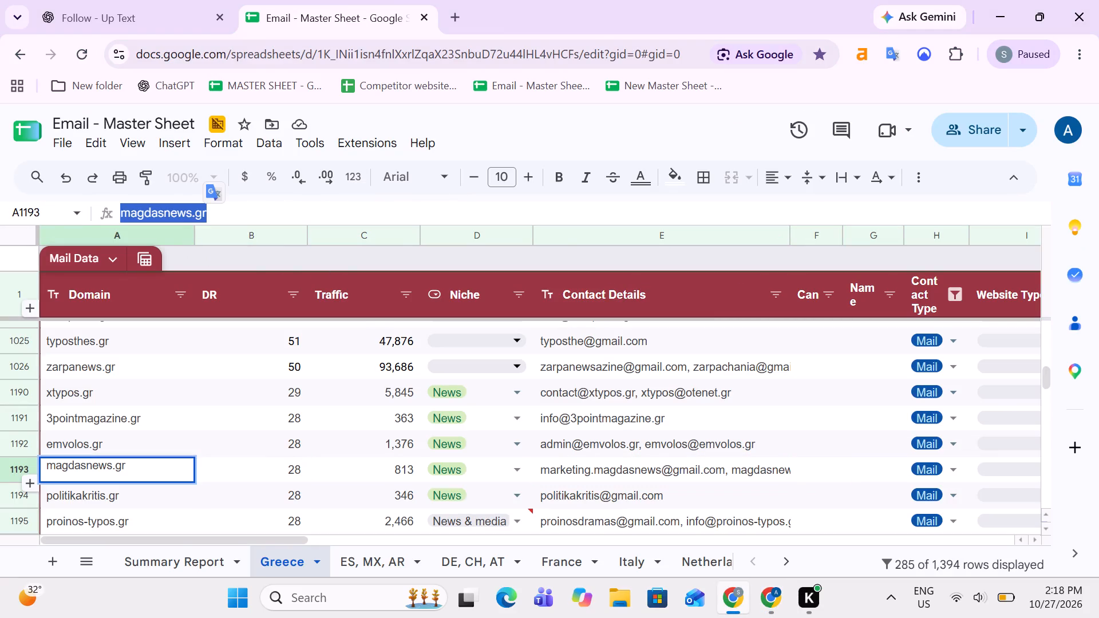
{"action": "key", "text": "ctrl+c"}
{"action": "key", "text": "alt+Tab"}
{"action": "left_click", "coordinate": [90, 0]}
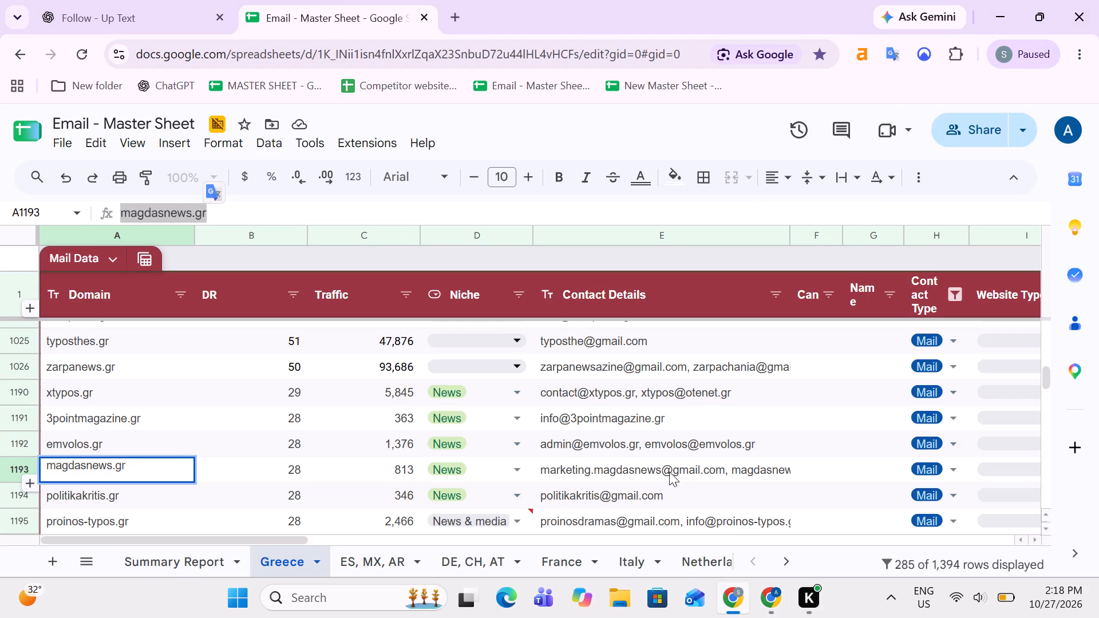
{"action": "key", "text": "Tab"}
{"action": "key", "text": "Right"}
{"action": "key", "text": "Right"}
{"action": "key", "text": "Right"}
{"action": "key", "text": "Right"}
{"action": "key", "text": "Right"}
{"action": "key", "text": "Right"}
{"action": "key", "text": "Right"}
{"action": "key", "text": "Right"}
{"action": "key", "text": "Right"}
{"action": "key", "text": "Right"}
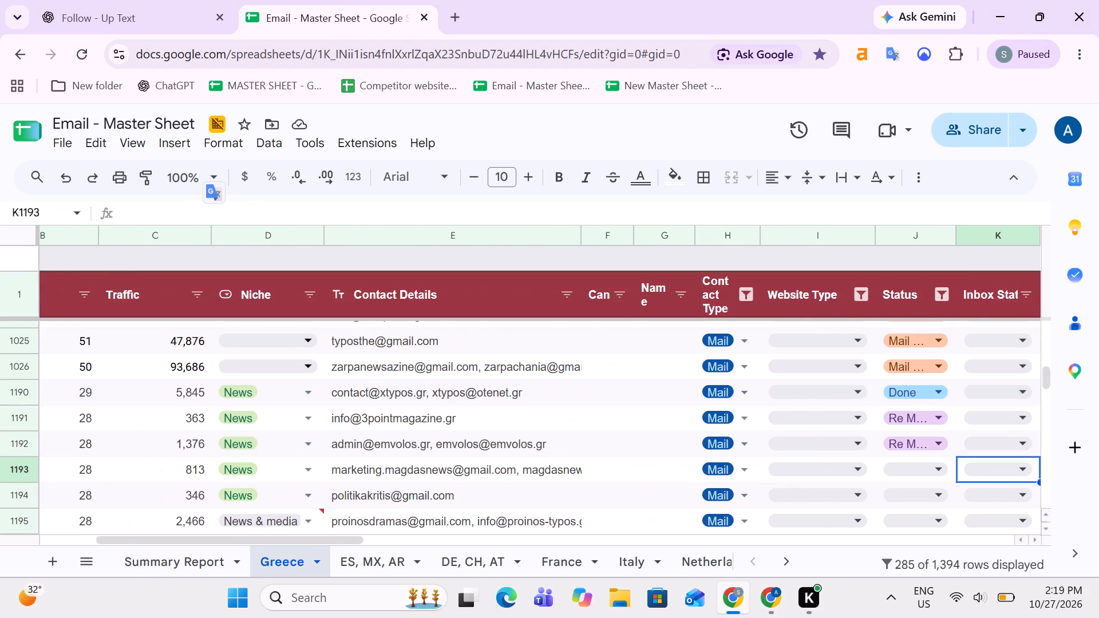
{"action": "key", "text": "Left"}
{"action": "key", "text": "Left"}
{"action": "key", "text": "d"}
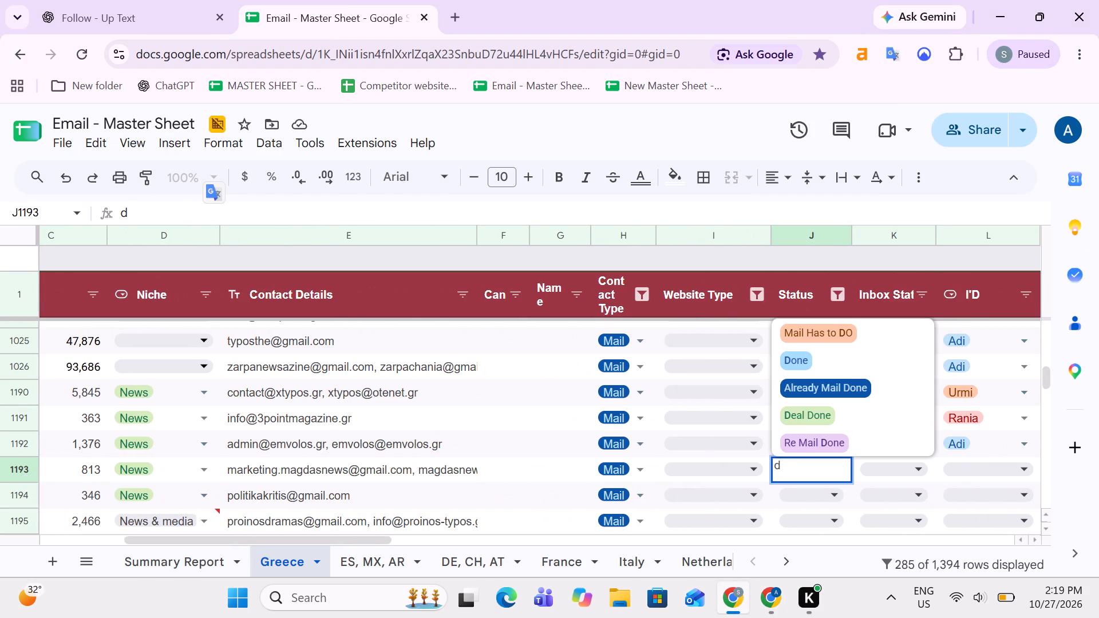
{"action": "key", "text": "BackSpace"}
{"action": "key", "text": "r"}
{"action": "key", "text": "Down"}
{"action": "key", "text": "Return"}
Set the I'D of the magdasnews.gr row to Simona.
{"action": "key", "text": "Up"}
{"action": "key", "text": "Right"}
{"action": "key", "text": "Right"}
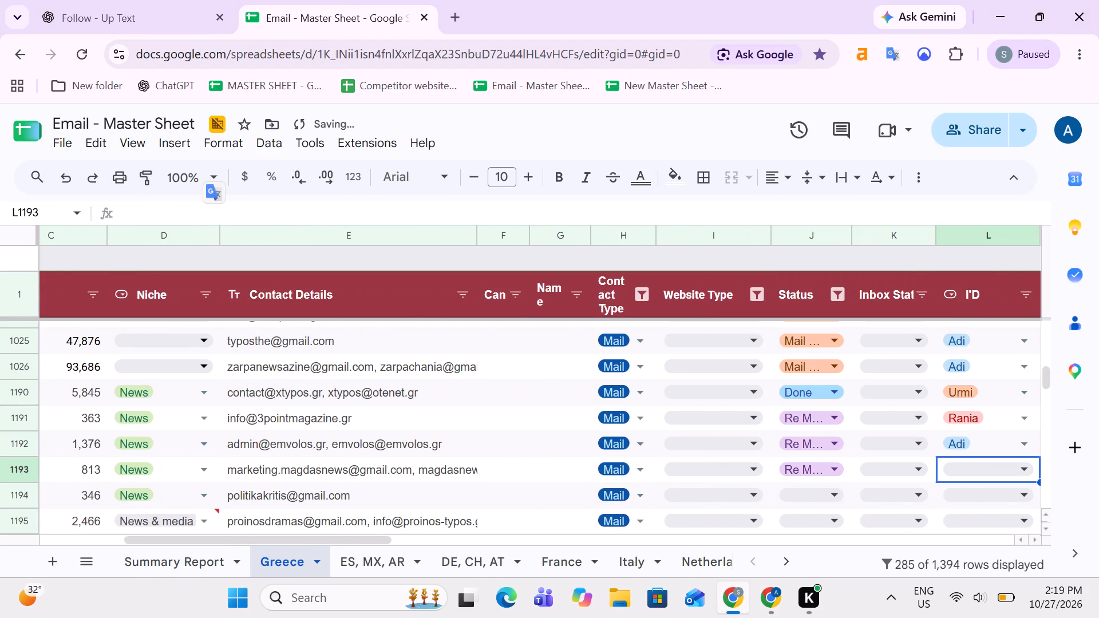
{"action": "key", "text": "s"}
{"action": "key", "text": "Down"}
{"action": "key", "text": "Down"}
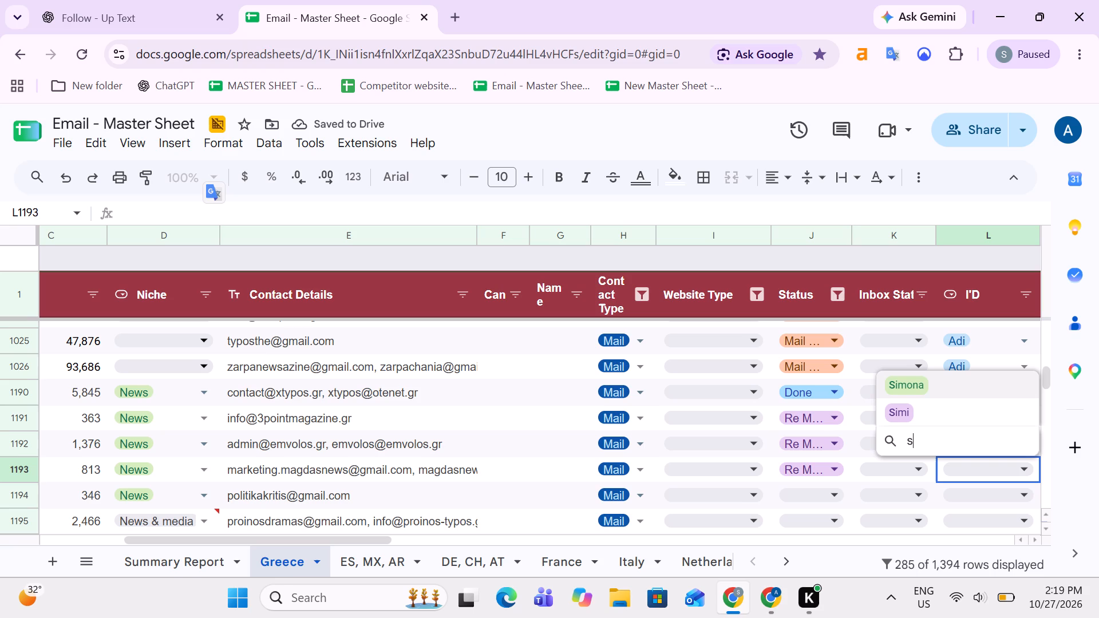
{"action": "key", "text": "Return"}
{"action": "key", "text": "Up"}
{"action": "key", "text": "Right"}
{"action": "key", "text": "Right"}
{"action": "key", "text": "Left"}
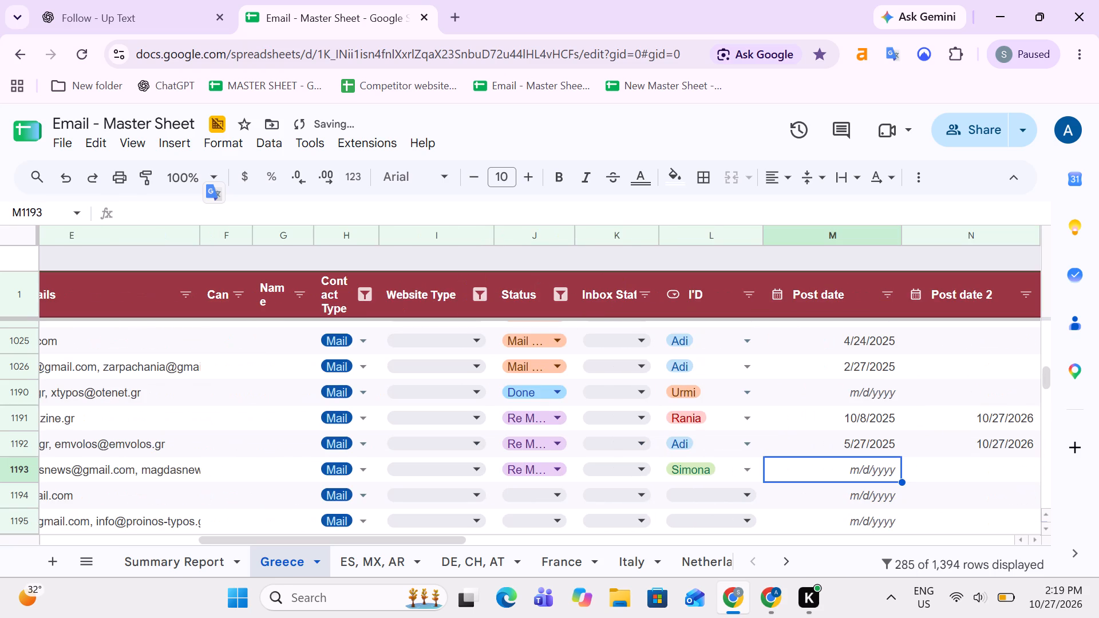
{"action": "key", "text": "alt+Tab"}
{"action": "left_click", "coordinate": [125, 0]}
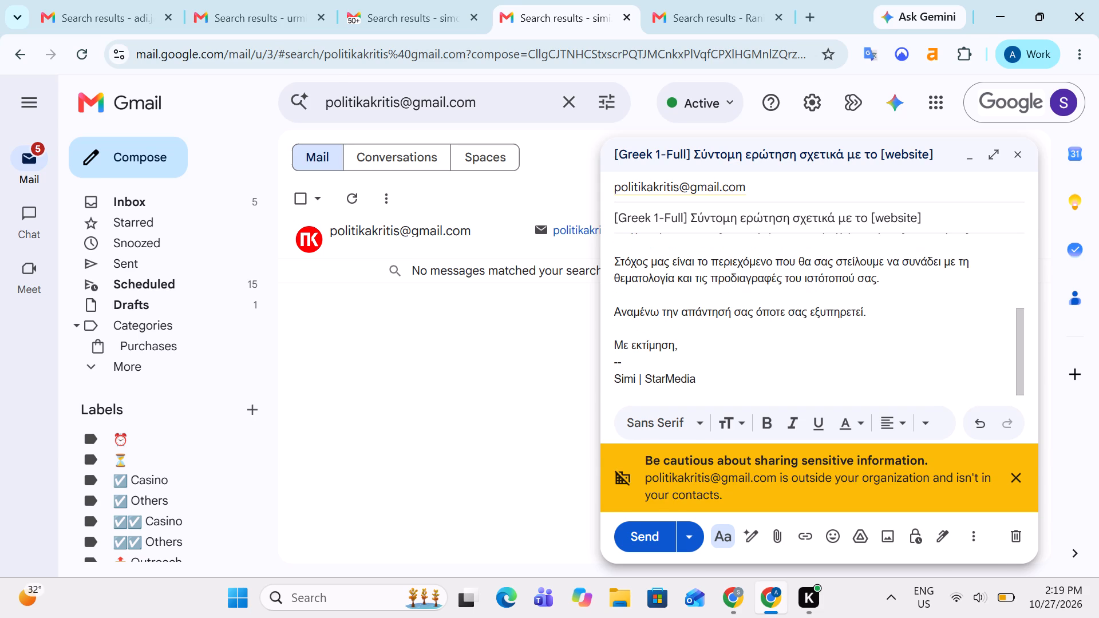
{"action": "key", "text": "Tab"}
{"action": "key", "text": "Left"}
{"action": "key", "text": "Left"}
{"action": "key", "text": "Left"}
{"action": "key", "text": "Left"}
{"action": "key", "text": "Left"}
{"action": "key", "text": "Left"}
{"action": "key", "text": "Left"}
{"action": "key", "text": "Left"}
{"action": "key", "text": "Left"}
{"action": "key", "text": "Left"}
{"action": "key", "text": "Left"}
{"action": "key", "text": "Left"}
{"action": "key", "text": "Left"}
{"action": "key", "text": "Left"}
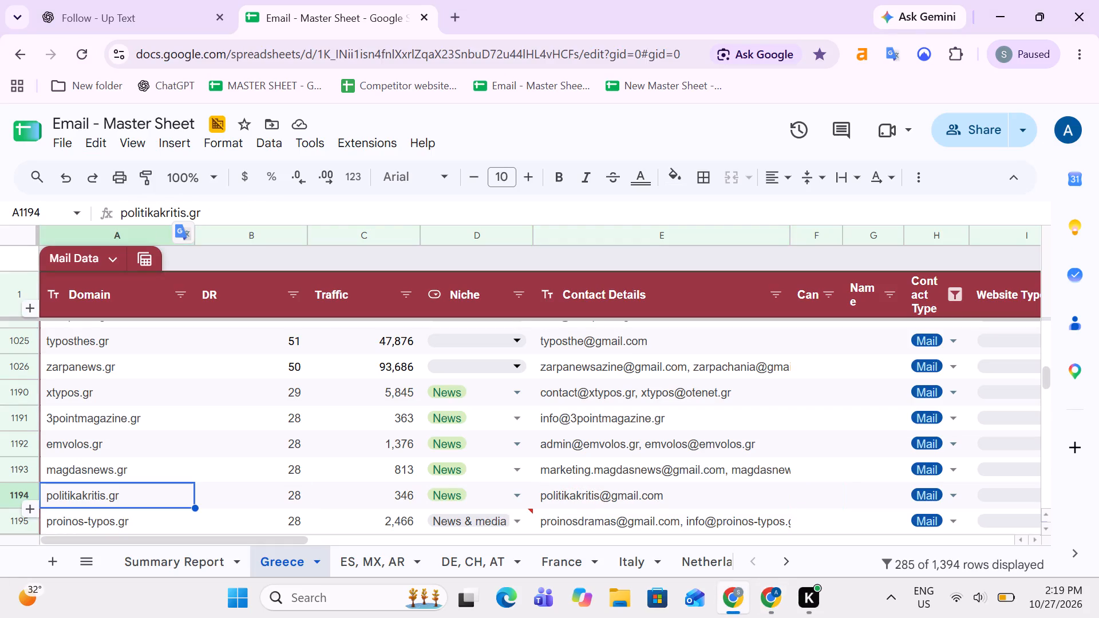
{"action": "triple_click", "coordinate": [260, 215]}
{"action": "key", "text": "ctrl+c"}
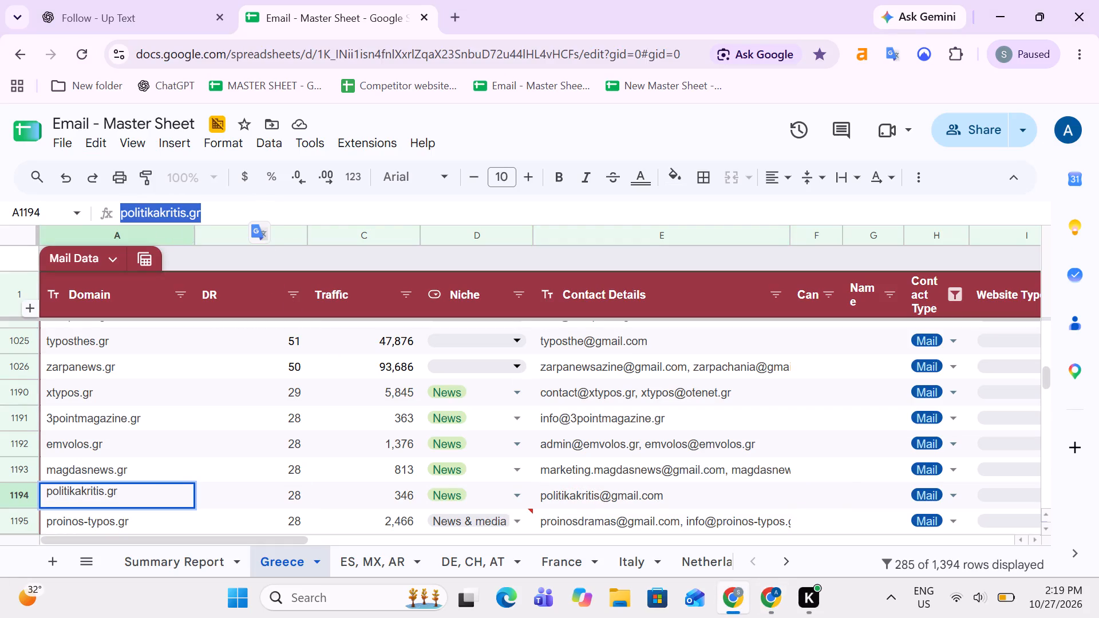
{"action": "key", "text": "ctrl+c"}
{"action": "key", "text": "ctrl+c"}
{"action": "key", "text": "alt+Tab"}
{"action": "left_click", "coordinate": [560, 308]}
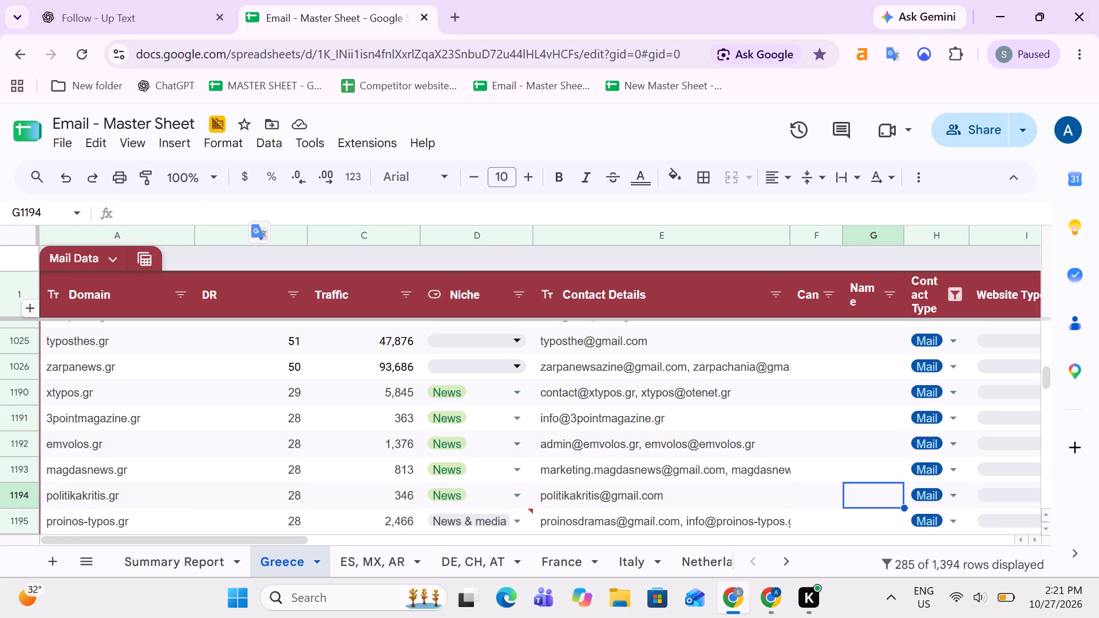
{"action": "key", "text": "Right"}
{"action": "key", "text": "Right"}
{"action": "key", "text": "Right"}
{"action": "key", "text": "Right"}
{"action": "key", "text": "Right"}
{"action": "key", "text": "Left"}
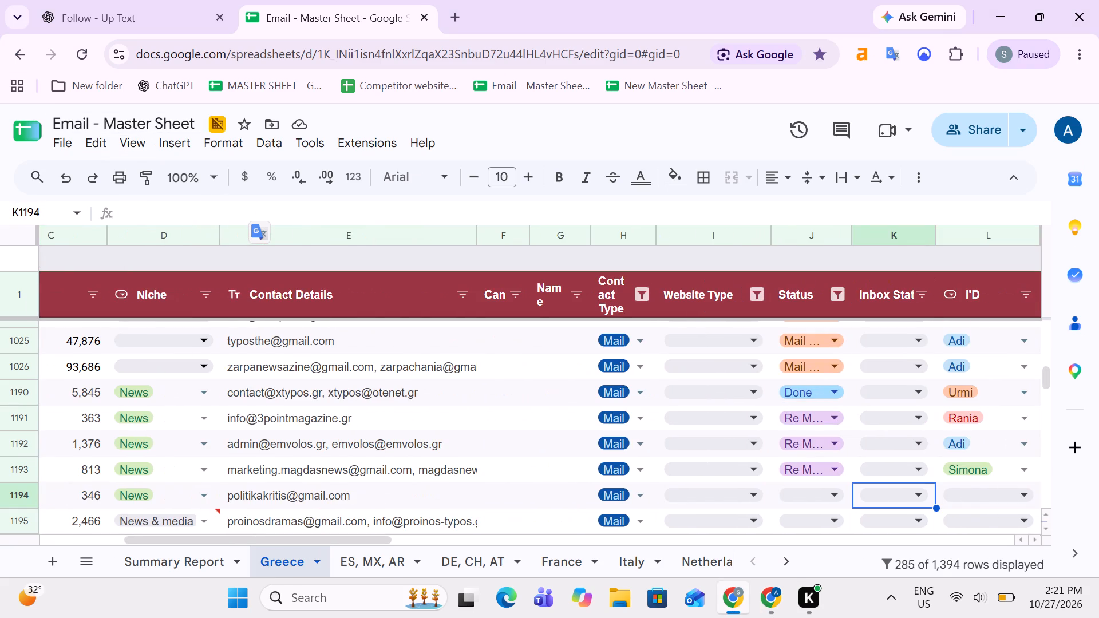
{"action": "key", "text": "Left"}
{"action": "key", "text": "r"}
{"action": "key", "text": "Down"}
{"action": "key", "text": "Return"}
Set the I'D of the politikakritis.gr row to Simi.
{"action": "key", "text": "Up"}
{"action": "key", "text": "Right"}
{"action": "key", "text": "Right"}
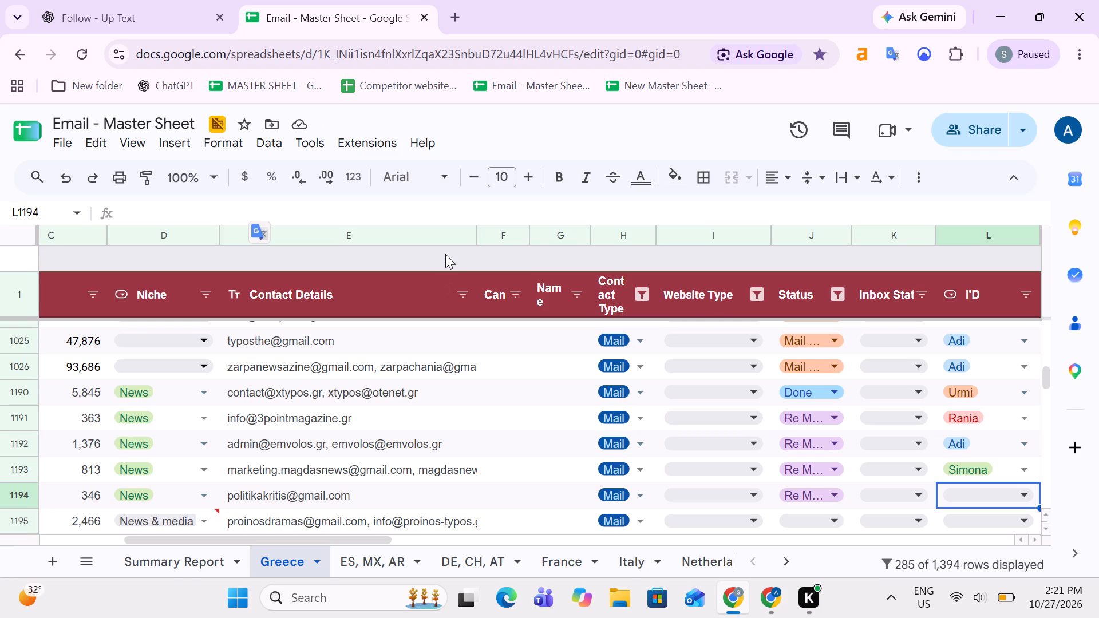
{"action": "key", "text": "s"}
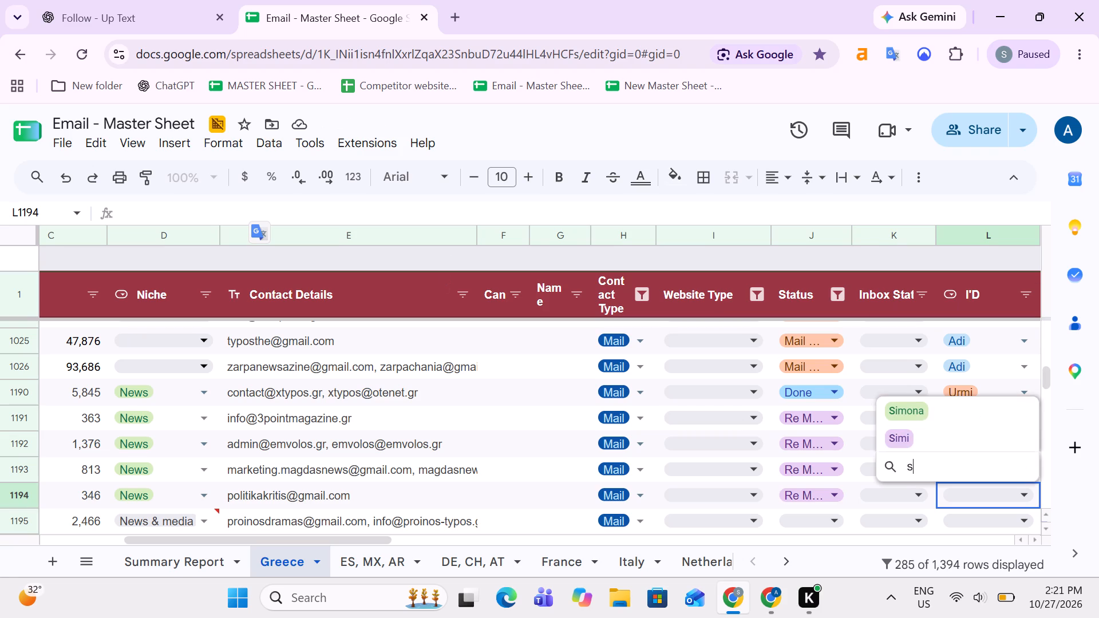
{"action": "key", "text": "Down"}
{"action": "key", "text": "Down"}
{"action": "key", "text": "Down"}
{"action": "key", "text": "Down"}
{"action": "key", "text": "Return"}
{"action": "key", "text": "Up"}
{"action": "key", "text": "Right"}
{"action": "key", "text": "Right"}
{"action": "key", "text": "Right"}
{"action": "key", "text": "Left"}
{"action": "key", "text": "Left"}
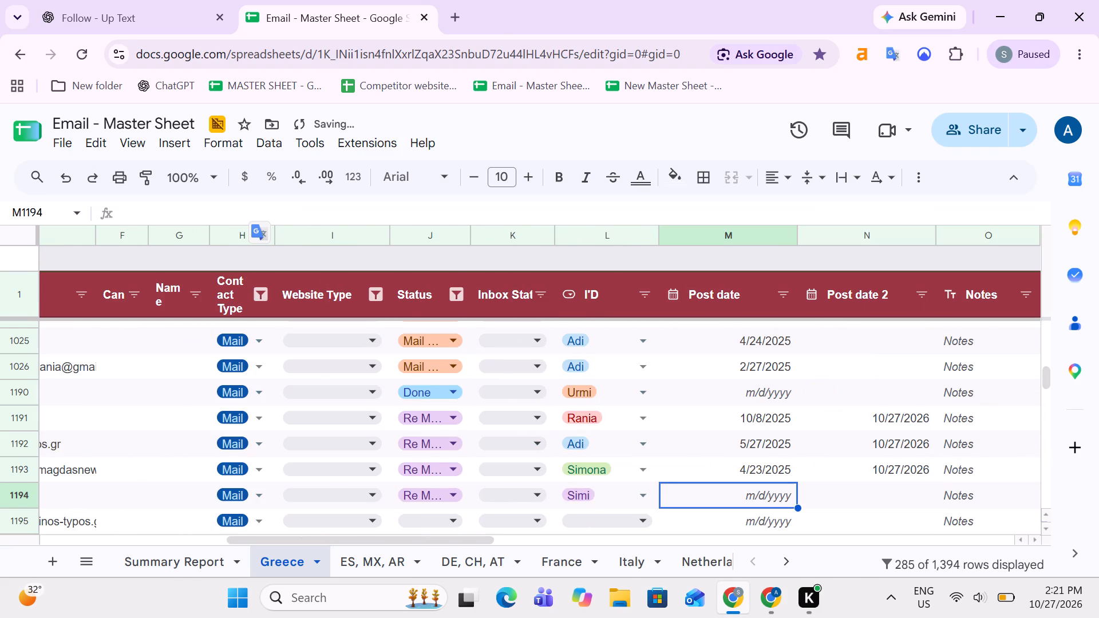
{"action": "key", "text": "alt+Tab"}
{"action": "left_click", "coordinate": [125, 0]}
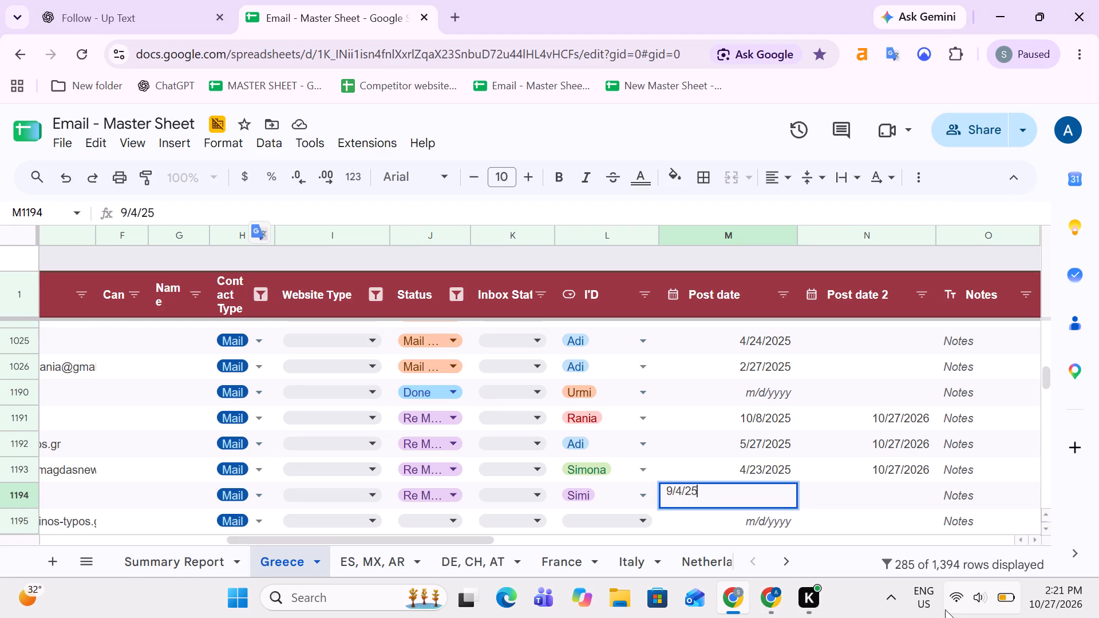
Enter today's date, 10/27/2026, as Post date 2 in the politikakritis.gr row.
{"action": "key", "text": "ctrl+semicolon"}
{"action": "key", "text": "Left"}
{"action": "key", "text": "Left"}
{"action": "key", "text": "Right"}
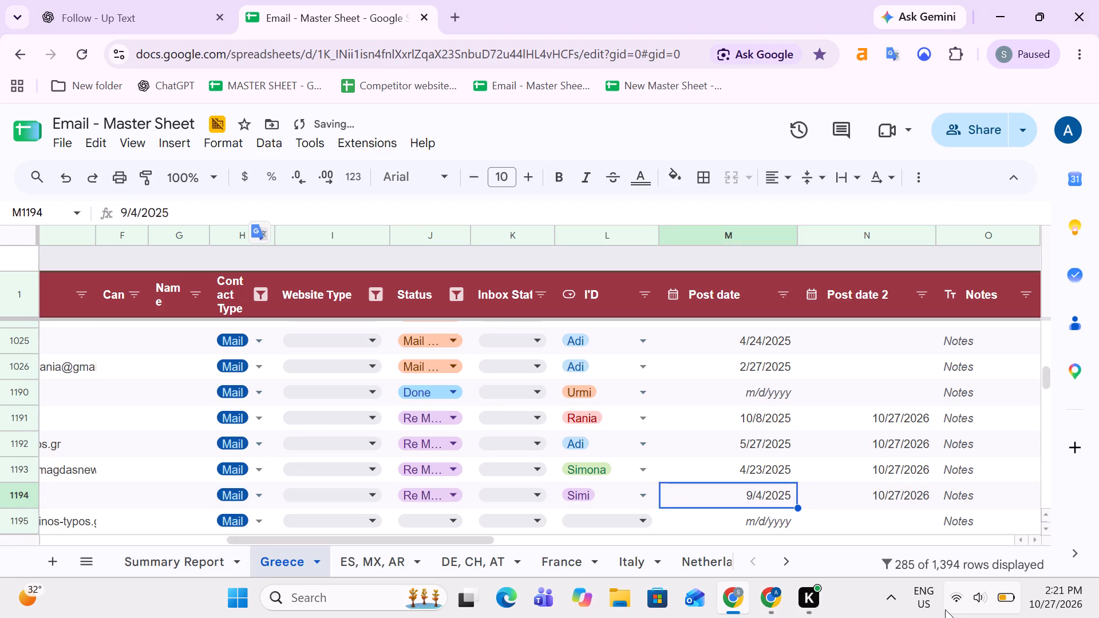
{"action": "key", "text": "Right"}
Return to the Domain column at the start of the politikakritis.gr row.
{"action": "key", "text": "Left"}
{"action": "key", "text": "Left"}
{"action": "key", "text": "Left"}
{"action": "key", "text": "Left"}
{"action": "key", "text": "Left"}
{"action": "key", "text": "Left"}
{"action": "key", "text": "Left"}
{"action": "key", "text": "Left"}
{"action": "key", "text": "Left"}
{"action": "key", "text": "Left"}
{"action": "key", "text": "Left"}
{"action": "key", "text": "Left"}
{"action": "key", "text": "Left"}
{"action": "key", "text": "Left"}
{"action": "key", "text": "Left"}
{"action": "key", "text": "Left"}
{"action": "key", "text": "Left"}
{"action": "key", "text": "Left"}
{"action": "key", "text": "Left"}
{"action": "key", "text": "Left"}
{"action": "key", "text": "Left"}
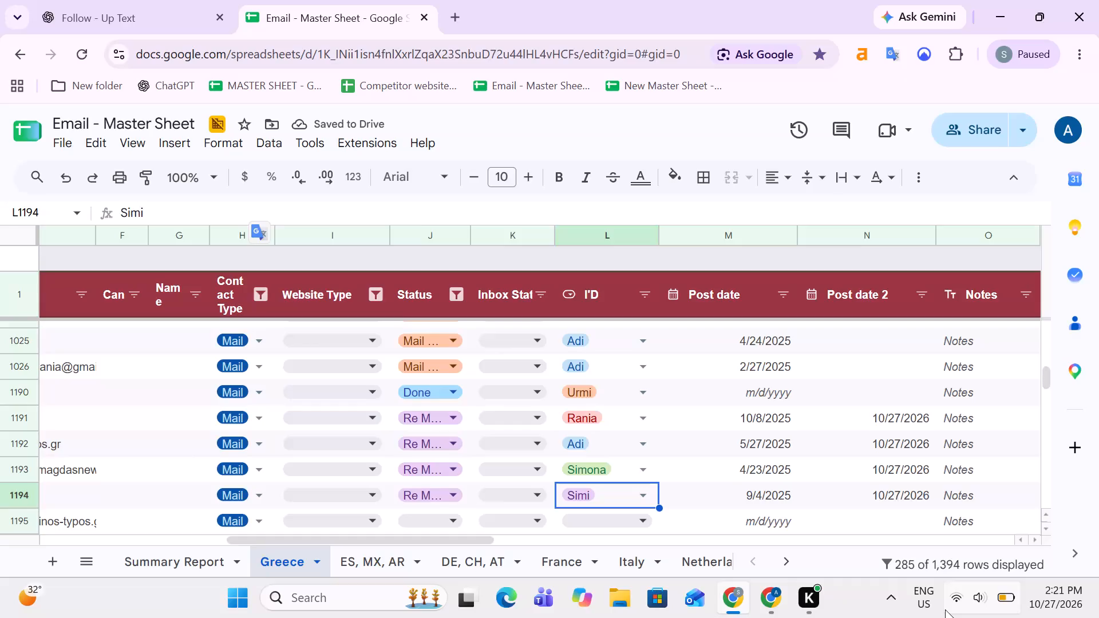
Return to the politikakritis.gr domain cell in the Greece sheet and save the spreadsheet.
{"action": "key", "text": "Right"}
{"action": "key", "text": "Right"}
{"action": "key", "text": "Left"}
{"action": "key", "text": "Left"}
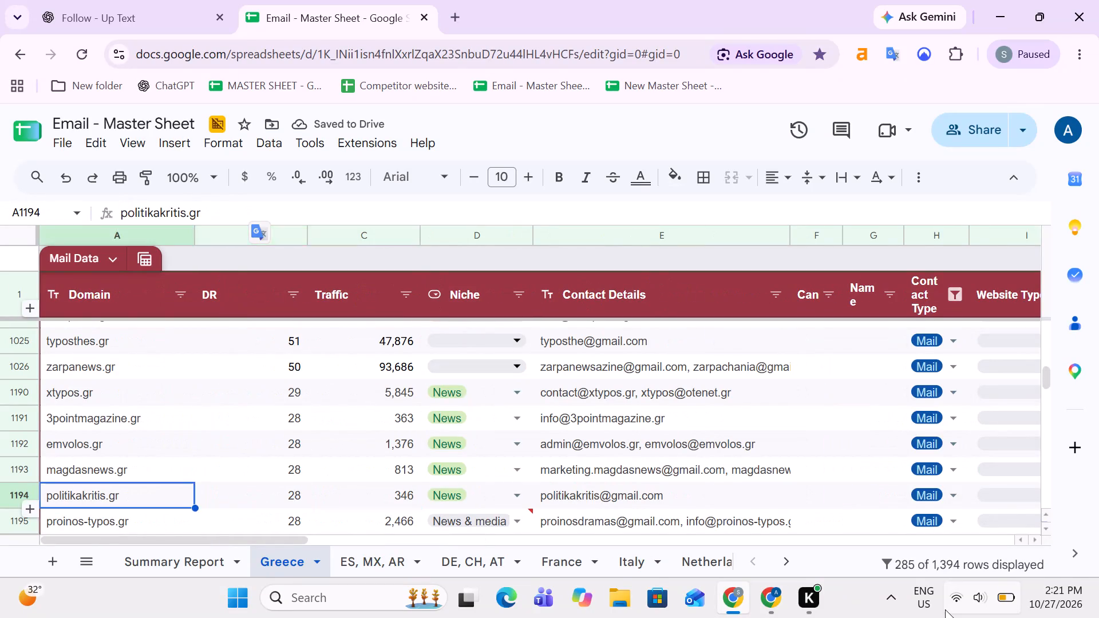
{"action": "key", "text": "ctrl+s"}
{"action": "key", "text": "ctrl+s"}
Review the politikakritis.gr row across all its columns, from contact details through status, I'D and post dates to notes.
{"action": "key", "text": "Right"}
{"action": "key", "text": "Right"}
{"action": "key", "text": "Right"}
{"action": "key", "text": "Right"}
{"action": "key", "text": "Right"}
{"action": "key", "text": "Right"}
{"action": "key", "text": "Right"}
{"action": "key", "text": "Right"}
{"action": "key", "text": "Right"}
{"action": "key", "text": "Right"}
{"action": "key", "text": "Right"}
{"action": "key", "text": "Right"}
{"action": "key", "text": "Right"}
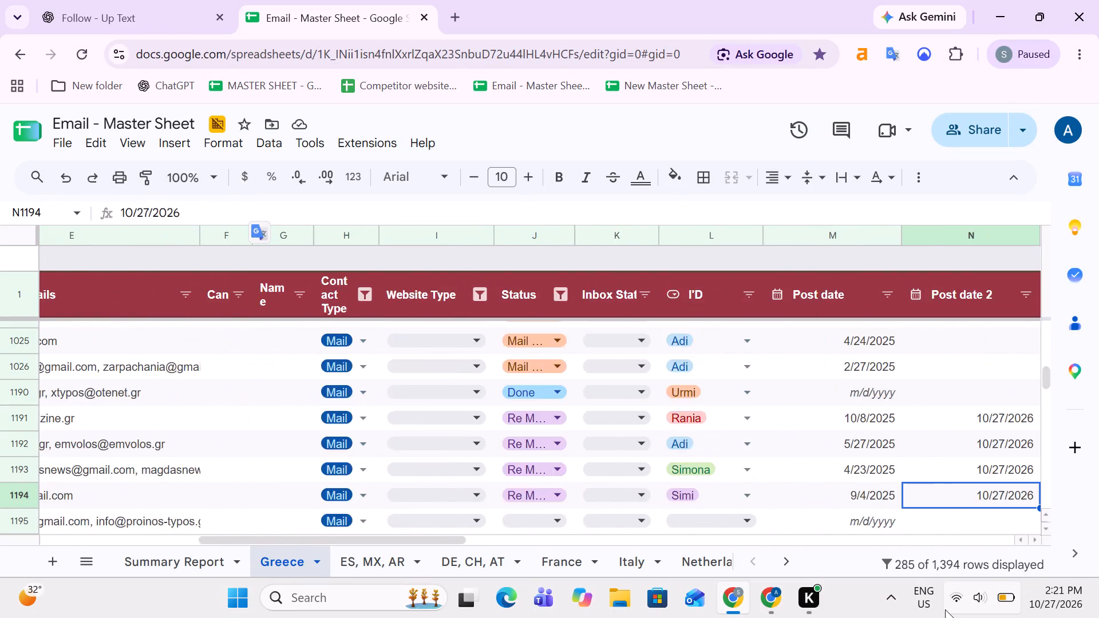
{"action": "key", "text": "Right"}
{"action": "key", "text": "Right"}
{"action": "key", "text": "Right"}
{"action": "key", "text": "Left"}
{"action": "key", "text": "Left"}
{"action": "key", "text": "Left"}
{"action": "key", "text": "Left"}
{"action": "key", "text": "Left"}
{"action": "key", "text": "Left"}
{"action": "key", "text": "Left"}
{"action": "key", "text": "Left"}
{"action": "key", "text": "Left"}
{"action": "key", "text": "Left"}
{"action": "key", "text": "Left"}
{"action": "key", "text": "Left"}
{"action": "key", "text": "Left"}
{"action": "key", "text": "Left"}
{"action": "key", "text": "Left"}
{"action": "key", "text": "Left"}
{"action": "key", "text": "Left"}
{"action": "key", "text": "Left"}
{"action": "key", "text": "Left"}
{"action": "key", "text": "Left"}
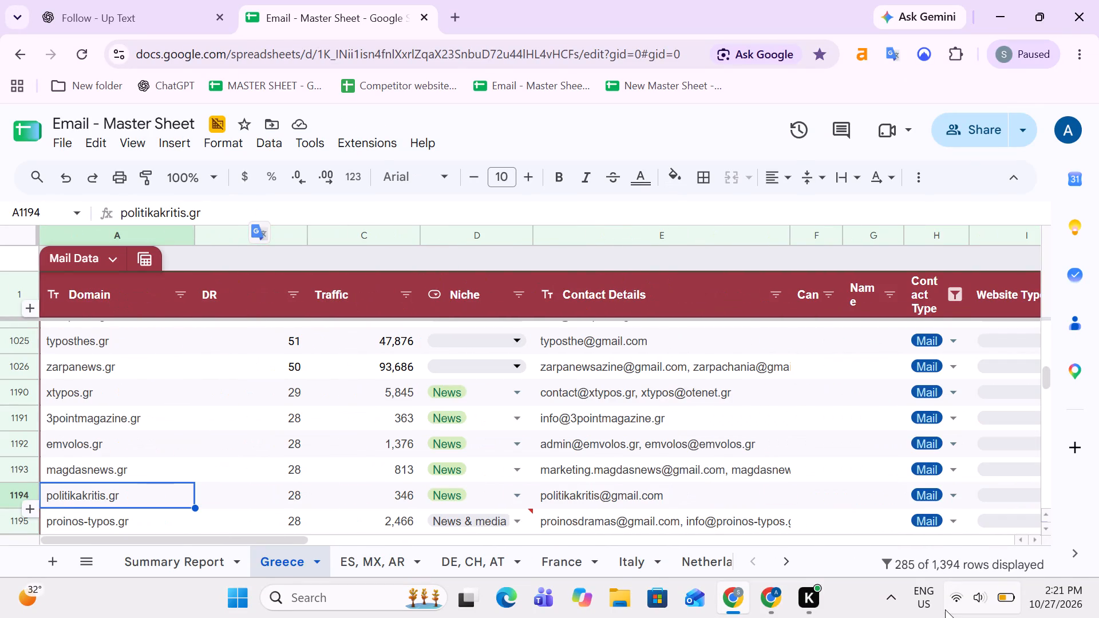
Switch to WhatsApp by launching it from the Windows search top apps.
{"action": "left_click", "coordinate": [365, 600]}
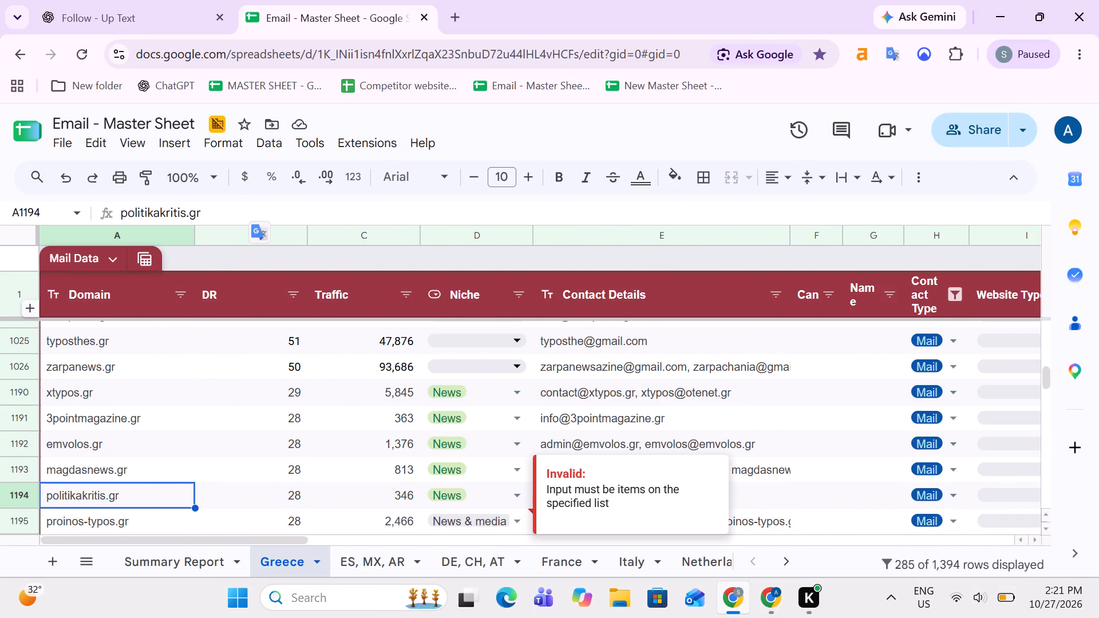
{"action": "left_click", "coordinate": [579, 438]}
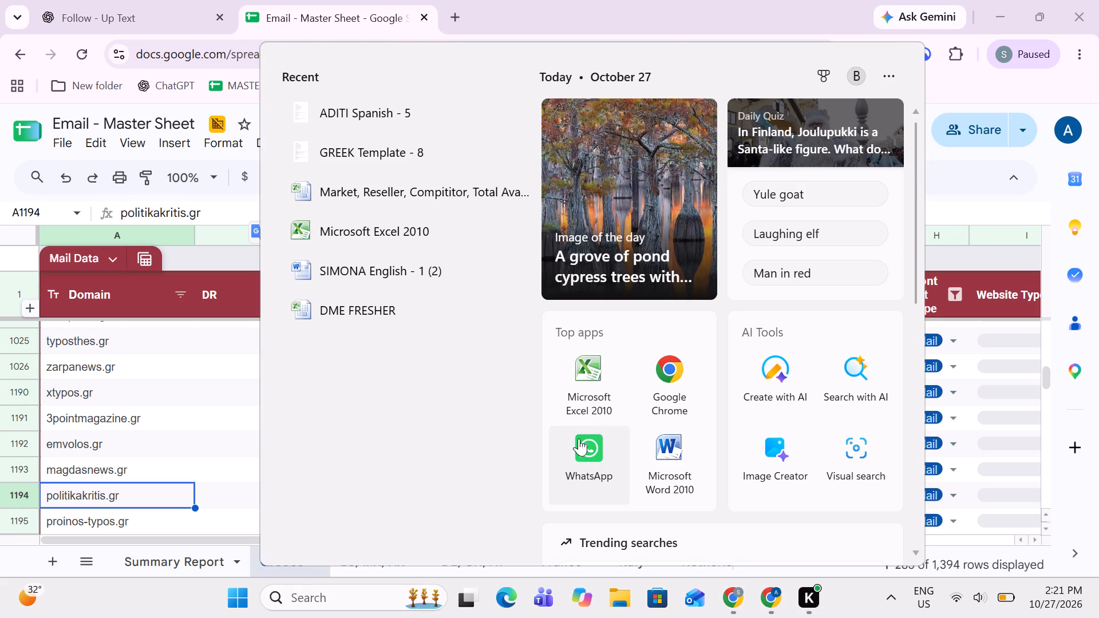
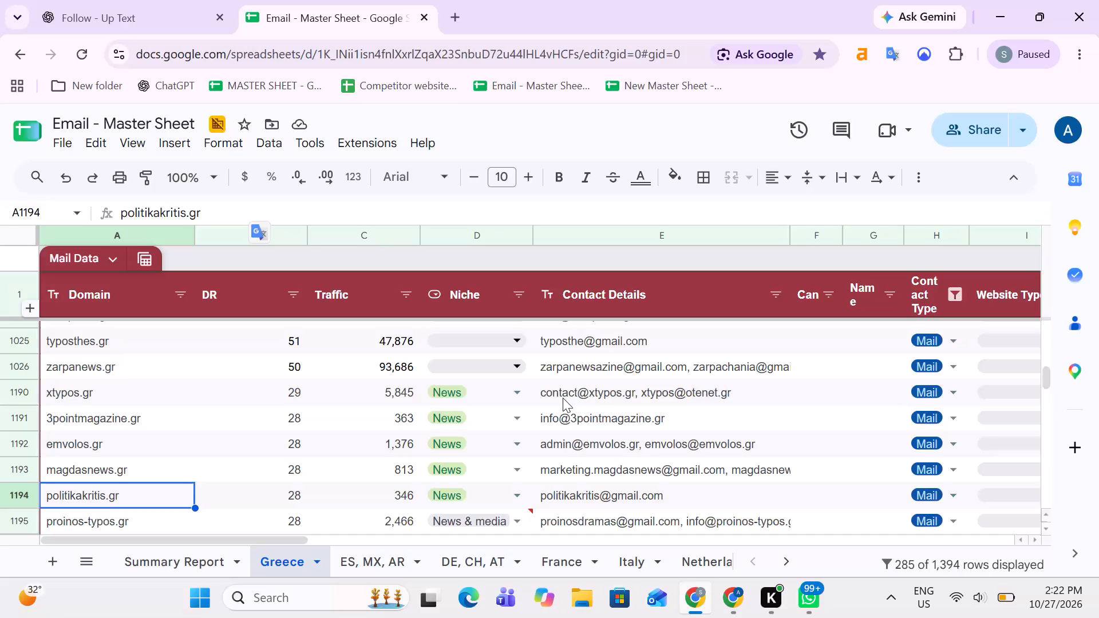
Review the politikakritis.gr row in the Greece sheet from its domain through the follow-up columns, returning to the domain cell.
{"action": "key", "text": "Right"}
{"action": "key", "text": "Right"}
{"action": "key", "text": "Right"}
{"action": "key", "text": "Right"}
{"action": "key", "text": "Right"}
{"action": "key", "text": "Right"}
{"action": "key", "text": "Right"}
{"action": "key", "text": "Right"}
{"action": "key", "text": "Right"}
{"action": "key", "text": "Right"}
{"action": "key", "text": "Right"}
{"action": "key", "text": "Right"}
{"action": "key", "text": "Right"}
{"action": "key", "text": "Right"}
{"action": "key", "text": "Right"}
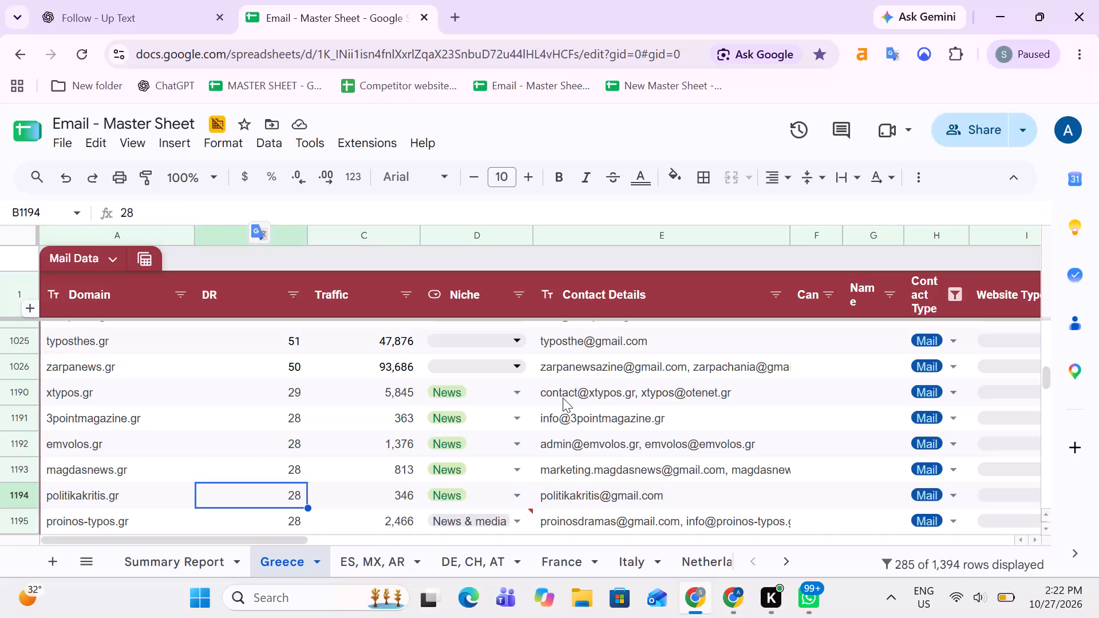
{"action": "key", "text": "Right"}
{"action": "key", "text": "Left"}
{"action": "key", "text": "Right"}
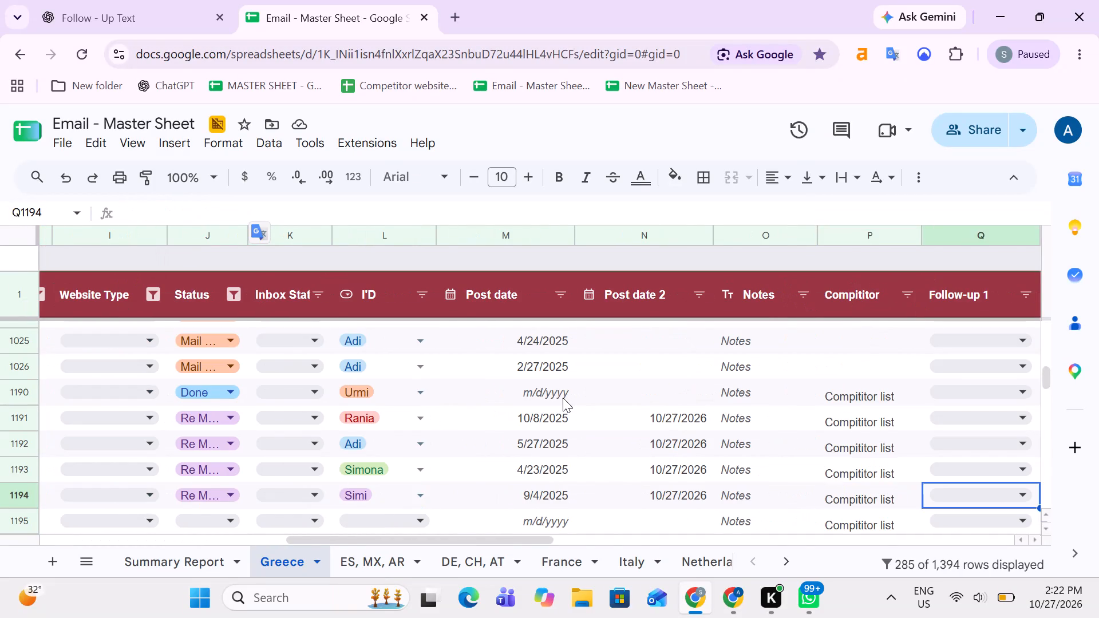
{"action": "key", "text": "Right"}
{"action": "key", "text": "Right"}
{"action": "key", "text": "Left"}
{"action": "key", "text": "Left"}
{"action": "key", "text": "Left"}
{"action": "key", "text": "Left"}
{"action": "key", "text": "Left"}
{"action": "key", "text": "Left"}
{"action": "key", "text": "Left"}
{"action": "key", "text": "Left"}
{"action": "key", "text": "Left"}
{"action": "key", "text": "Left"}
{"action": "key", "text": "Left"}
{"action": "key", "text": "Left"}
{"action": "key", "text": "Left"}
{"action": "key", "text": "Left"}
{"action": "key", "text": "Left"}
{"action": "key", "text": "Left"}
{"action": "key", "text": "Left"}
{"action": "key", "text": "Left"}
{"action": "key", "text": "Left"}
{"action": "key", "text": "Left"}
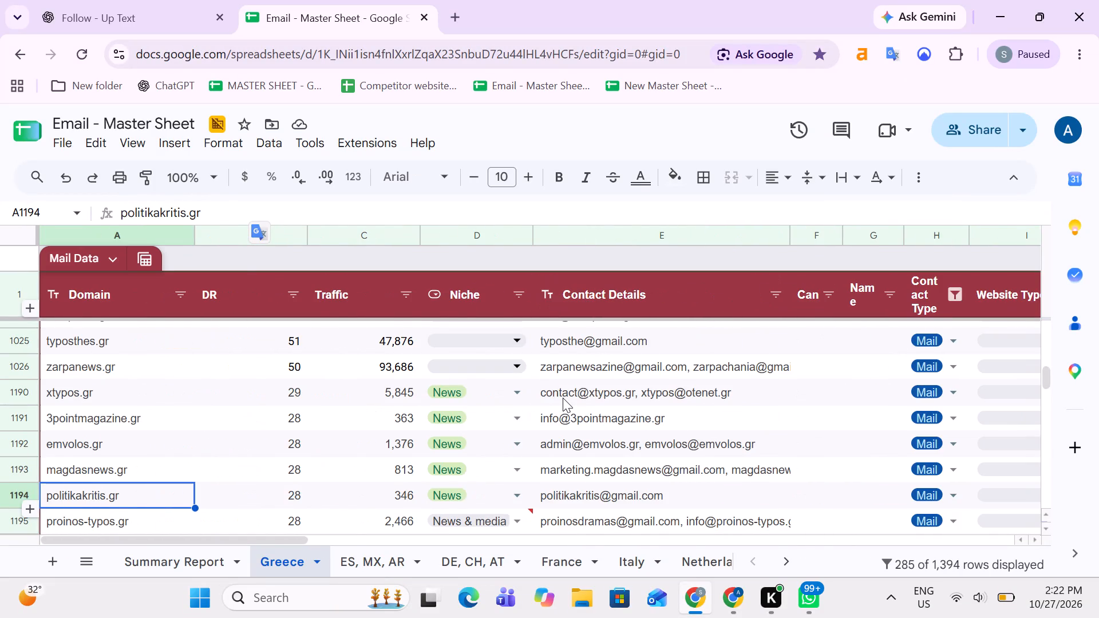
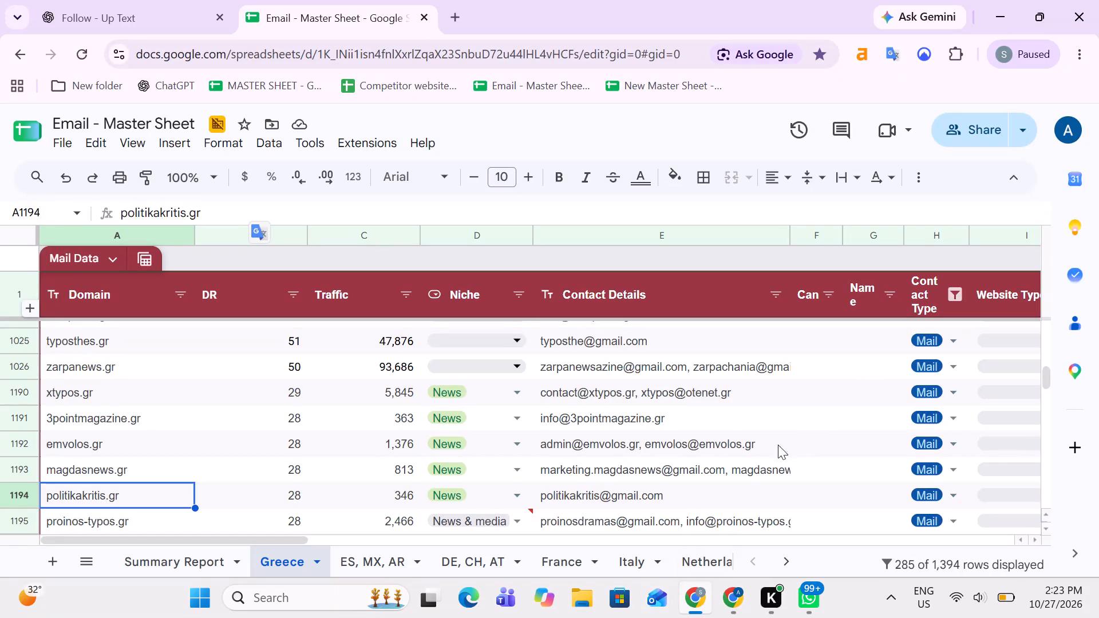
Review the 3pointmagazine.gr row in the Greece sheet from its contact details through Post date 2.
{"action": "left_click", "coordinate": [718, 421]}
{"action": "key", "text": "Right"}
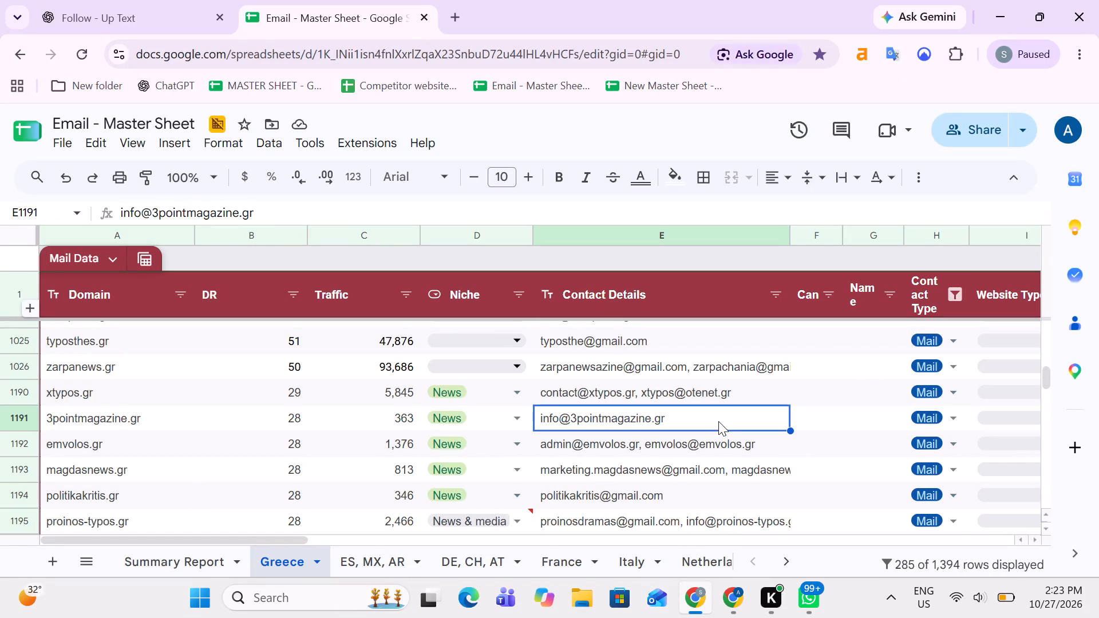
{"action": "key", "text": "Right"}
{"action": "key", "text": "Right"}
{"action": "key", "text": "Right"}
{"action": "key", "text": "Right"}
{"action": "key", "text": "Right"}
{"action": "key", "text": "Right"}
{"action": "key", "text": "Right"}
{"action": "key", "text": "Right"}
{"action": "key", "text": "Right"}
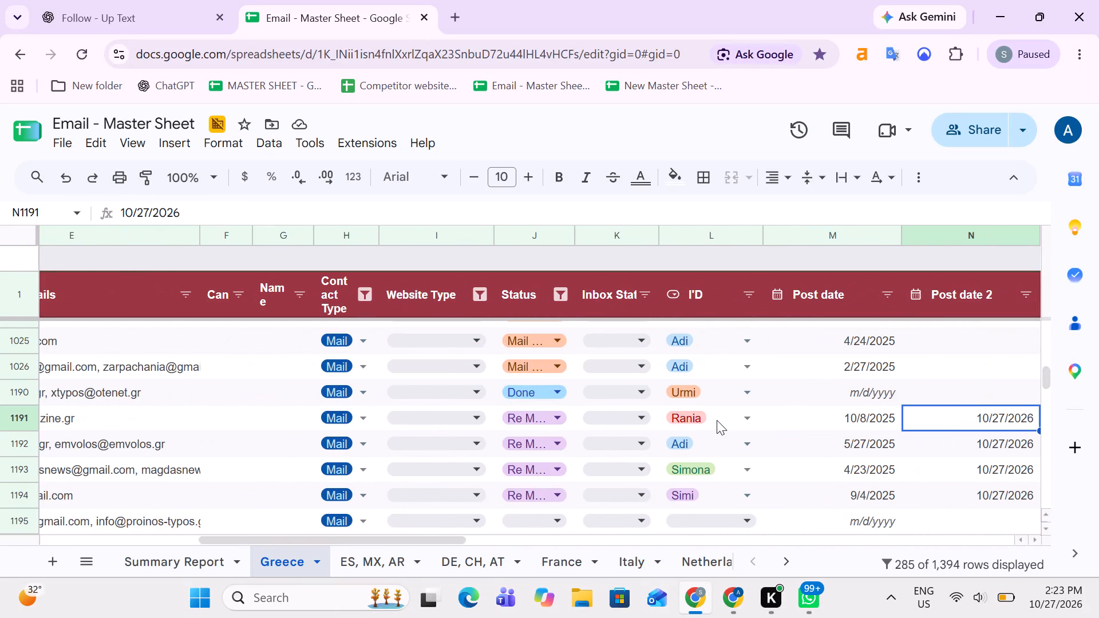
Remove the active filters from the Greece sheet's table.
{"action": "left_click", "coordinate": [912, 177]}
{"action": "left_click", "coordinate": [852, 209]}
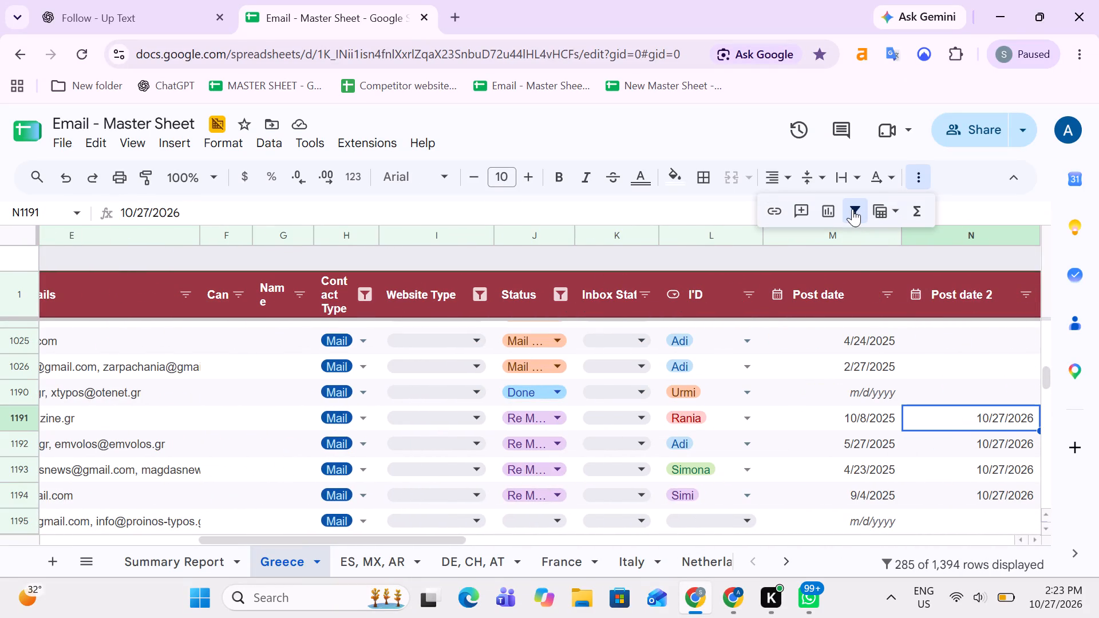
Examine row 1029 from its Post date through the first, second and third follow-up columns.
{"action": "left_click", "coordinate": [809, 457]}
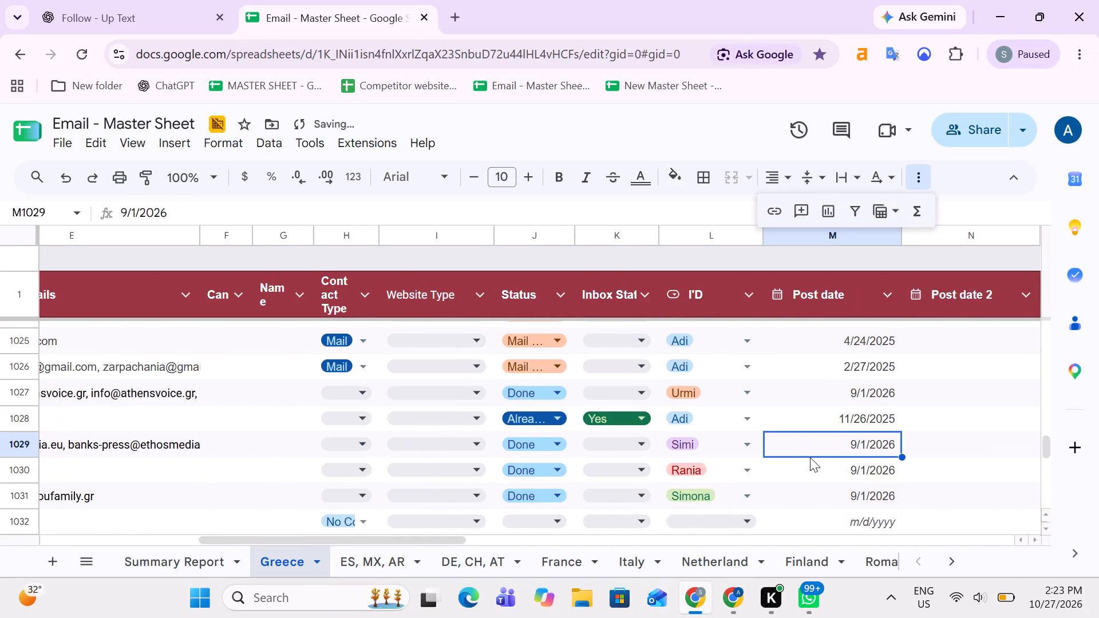
{"action": "key", "text": "Right"}
{"action": "key", "text": "Right"}
{"action": "key", "text": "Right"}
{"action": "key", "text": "Right"}
{"action": "key", "text": "Right"}
{"action": "key", "text": "Right"}
{"action": "key", "text": "Right"}
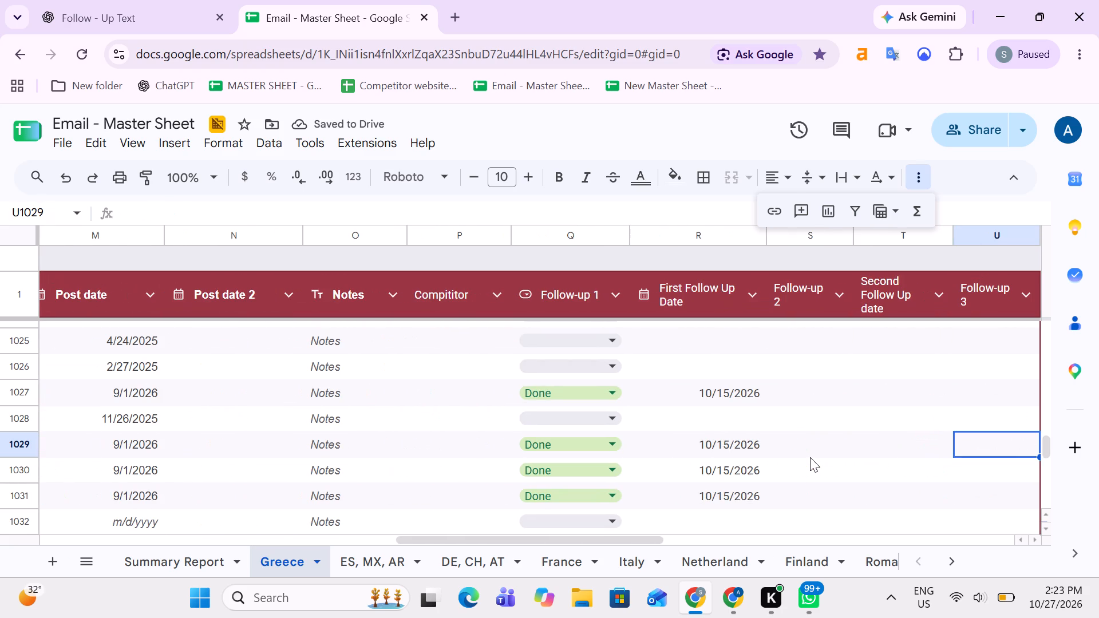
{"action": "key", "text": "Left"}
{"action": "key", "text": "Left"}
{"action": "key", "text": "Left"}
{"action": "key", "text": "Left"}
{"action": "key", "text": "Right"}
{"action": "key", "text": "Right"}
{"action": "key", "text": "Right"}
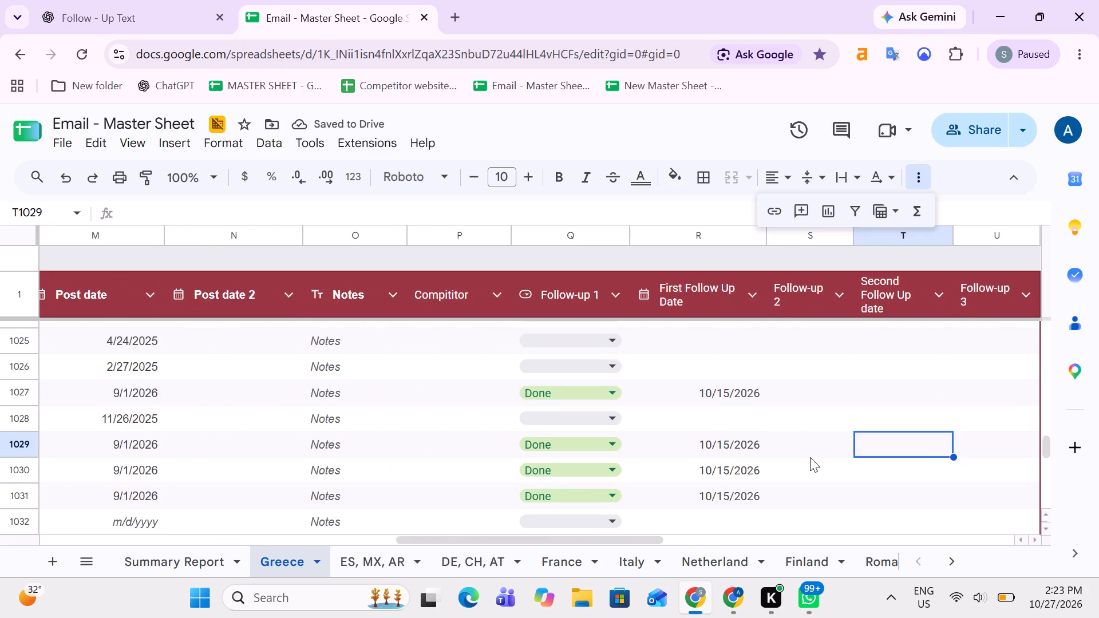
{"action": "key", "text": "Right"}
{"action": "key", "text": "Left"}
{"action": "key", "text": "Left"}
{"action": "key", "text": "Left"}
{"action": "key", "text": "Left"}
{"action": "key", "text": "Right"}
{"action": "key", "text": "Right"}
{"action": "key", "text": "Right"}
{"action": "key", "text": "Left"}
{"action": "key", "text": "Left"}
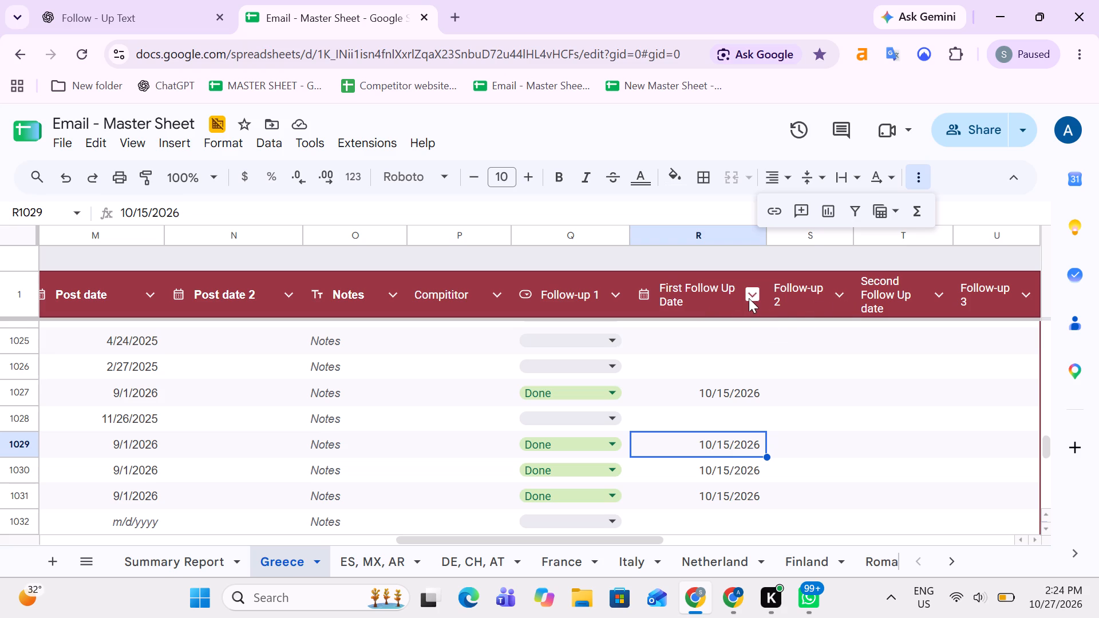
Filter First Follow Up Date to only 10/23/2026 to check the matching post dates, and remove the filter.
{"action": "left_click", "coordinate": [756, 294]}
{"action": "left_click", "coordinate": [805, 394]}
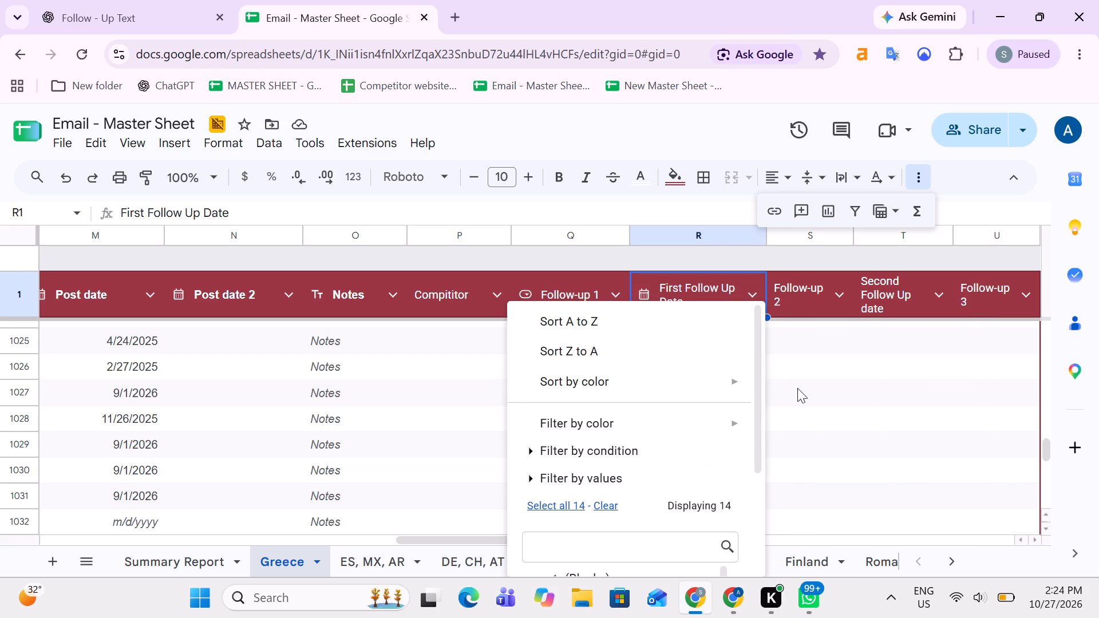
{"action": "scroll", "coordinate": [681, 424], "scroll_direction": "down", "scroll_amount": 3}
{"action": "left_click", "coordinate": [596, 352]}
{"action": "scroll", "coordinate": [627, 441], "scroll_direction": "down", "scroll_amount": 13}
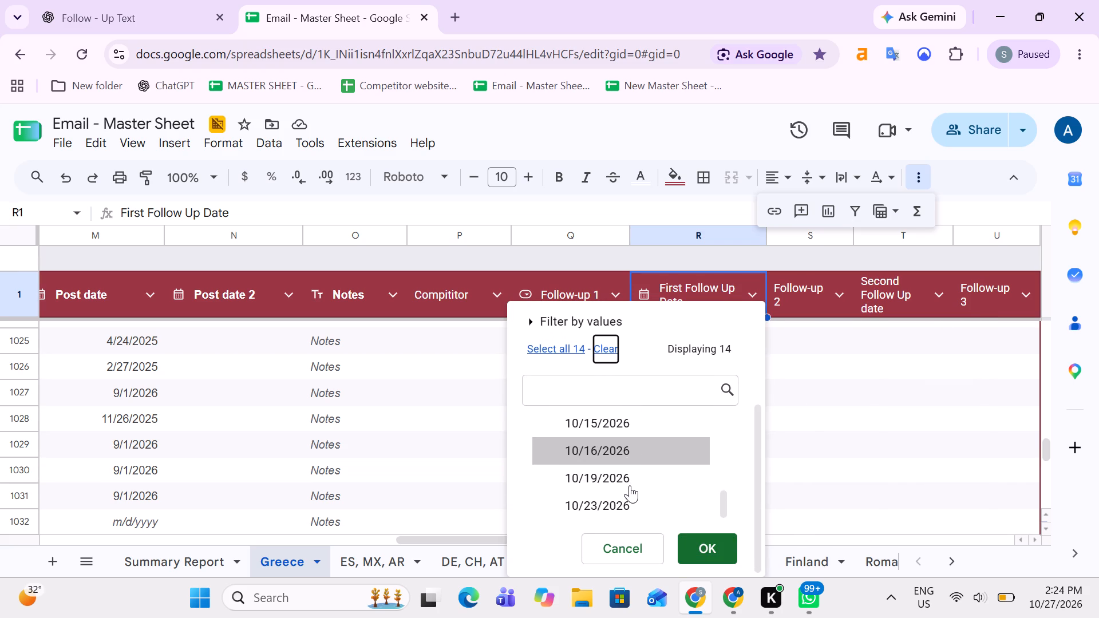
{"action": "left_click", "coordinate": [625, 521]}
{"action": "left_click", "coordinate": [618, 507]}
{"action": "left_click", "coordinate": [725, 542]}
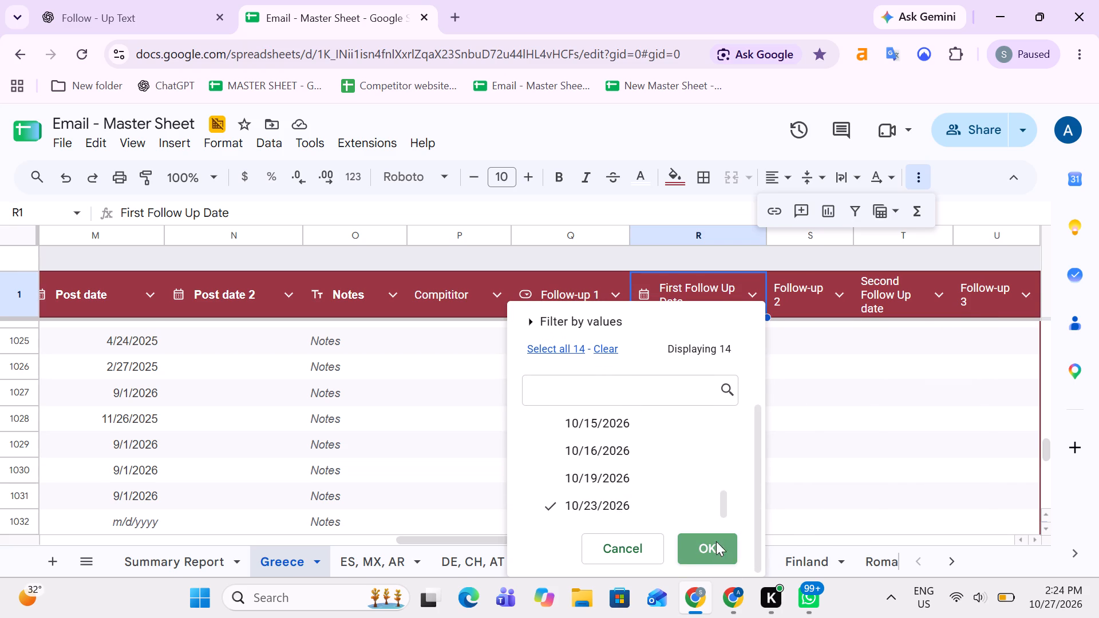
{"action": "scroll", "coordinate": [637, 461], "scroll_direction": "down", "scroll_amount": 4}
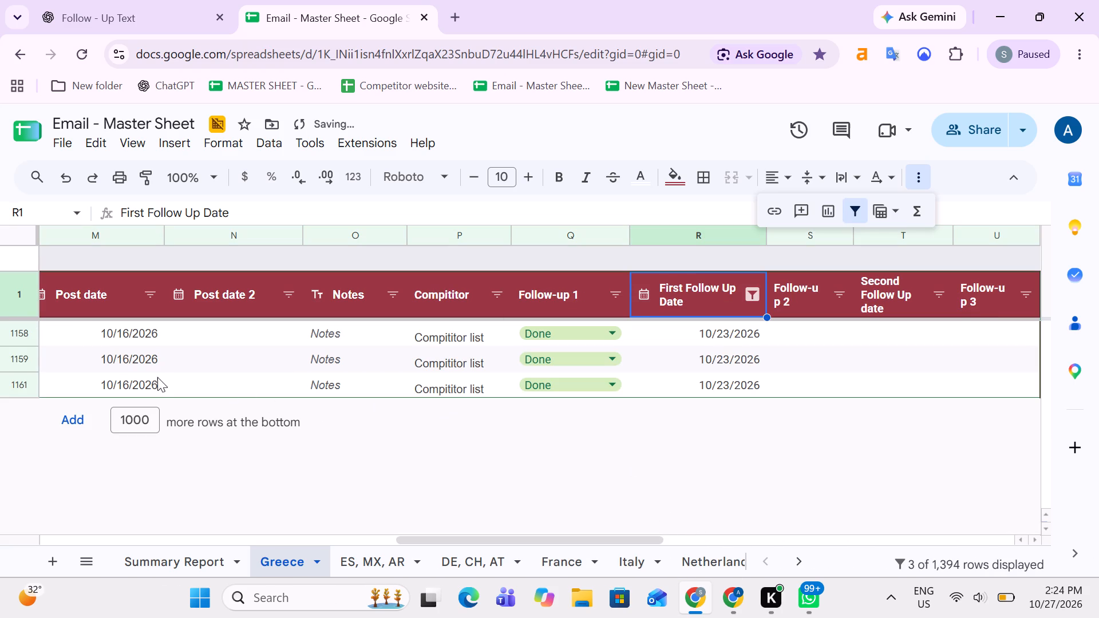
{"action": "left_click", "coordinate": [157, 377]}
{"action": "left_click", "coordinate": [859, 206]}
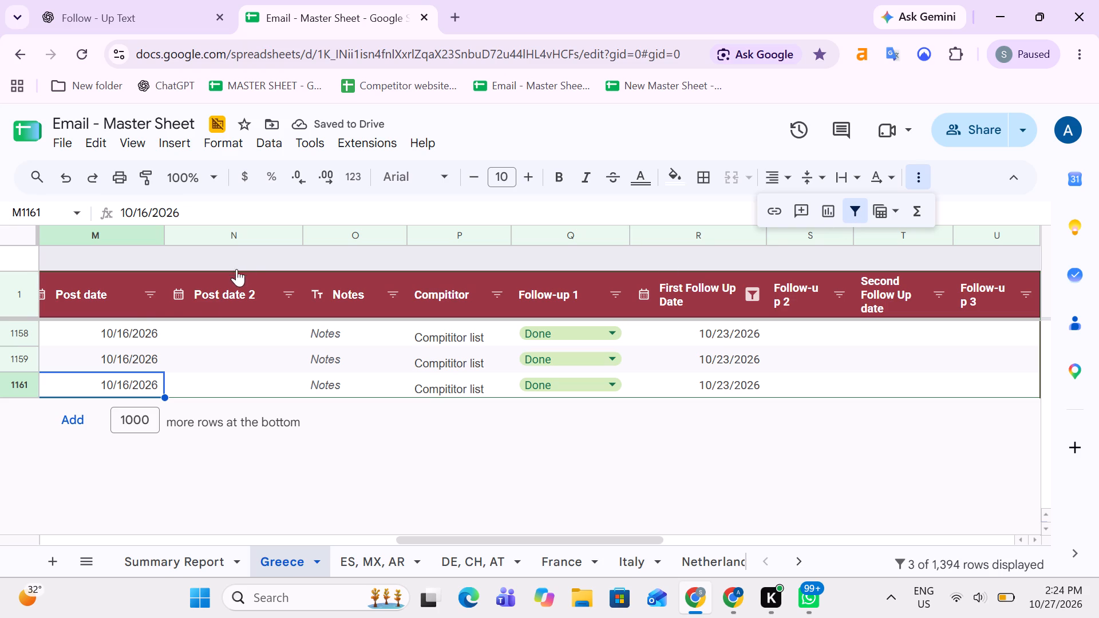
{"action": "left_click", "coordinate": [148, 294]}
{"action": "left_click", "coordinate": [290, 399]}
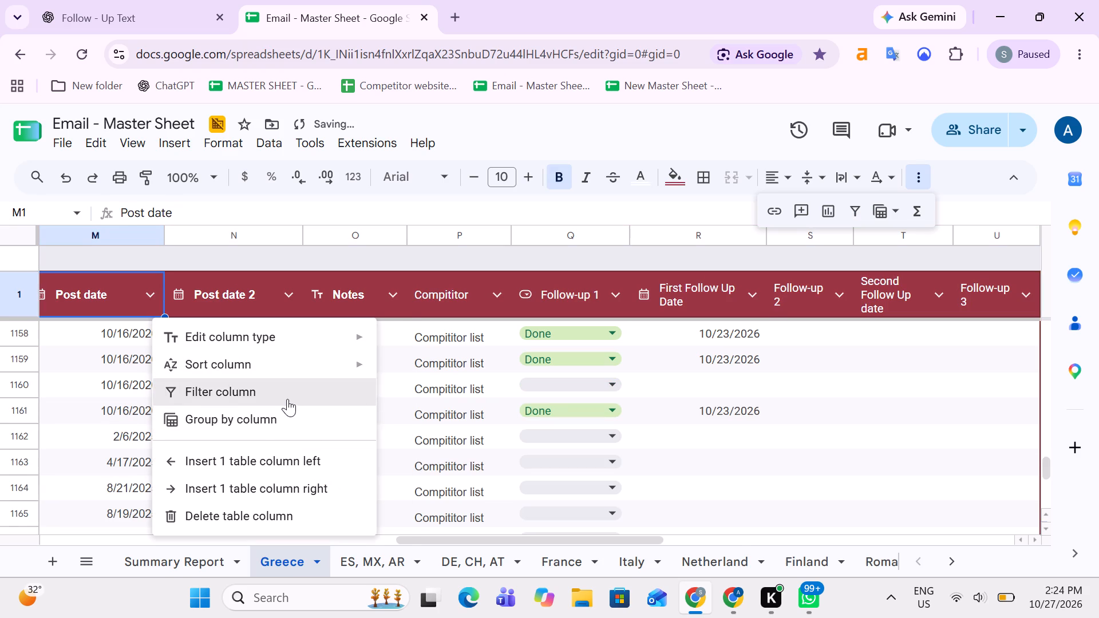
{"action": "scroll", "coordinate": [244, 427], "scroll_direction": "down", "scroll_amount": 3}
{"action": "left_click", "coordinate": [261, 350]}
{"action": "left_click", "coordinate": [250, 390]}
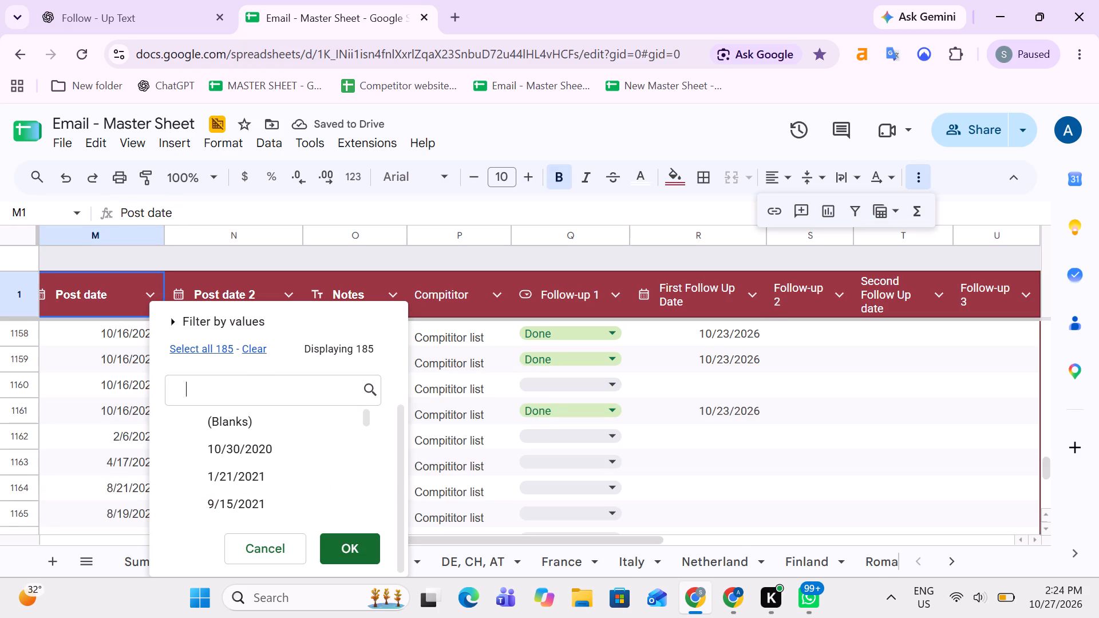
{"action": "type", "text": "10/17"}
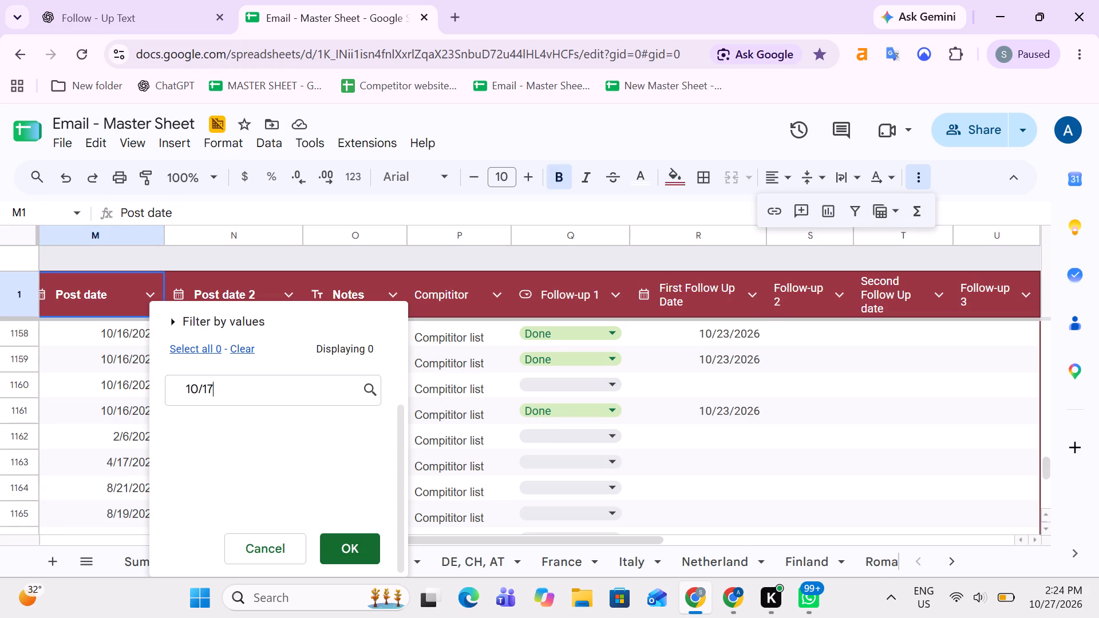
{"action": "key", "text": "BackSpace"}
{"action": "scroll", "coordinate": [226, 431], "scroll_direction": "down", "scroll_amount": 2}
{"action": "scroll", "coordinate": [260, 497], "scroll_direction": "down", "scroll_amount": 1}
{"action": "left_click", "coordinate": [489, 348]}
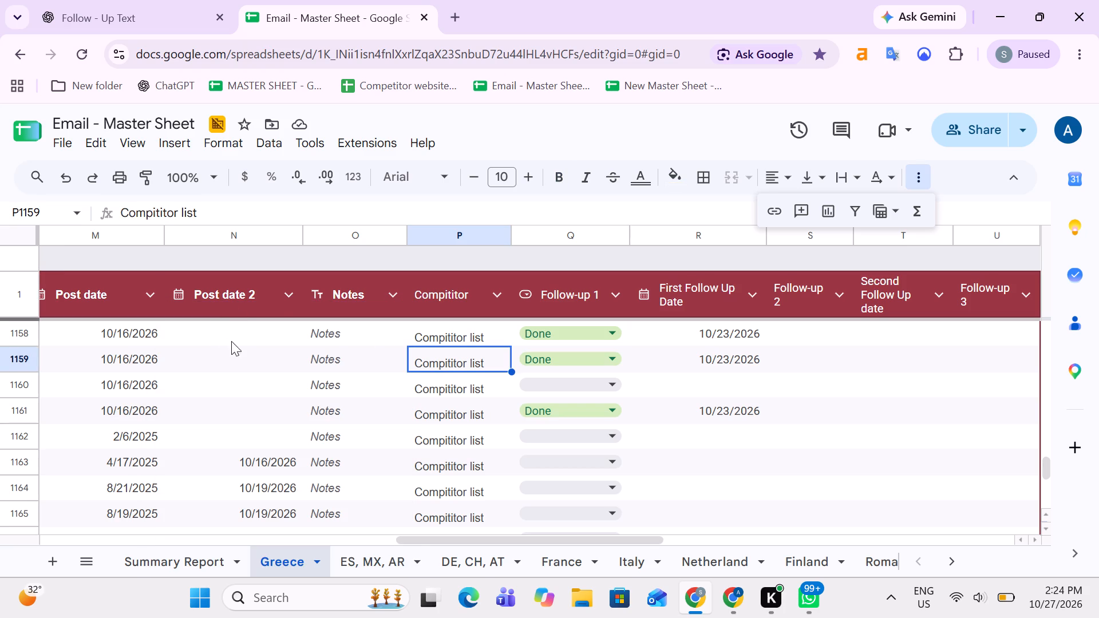
Filter the Post date 2 column to show only 10/16/2026, 10/19/2026, 10/26/2026 and 10/27/2026.
{"action": "left_click", "coordinate": [292, 294]}
{"action": "left_click", "coordinate": [349, 390]}
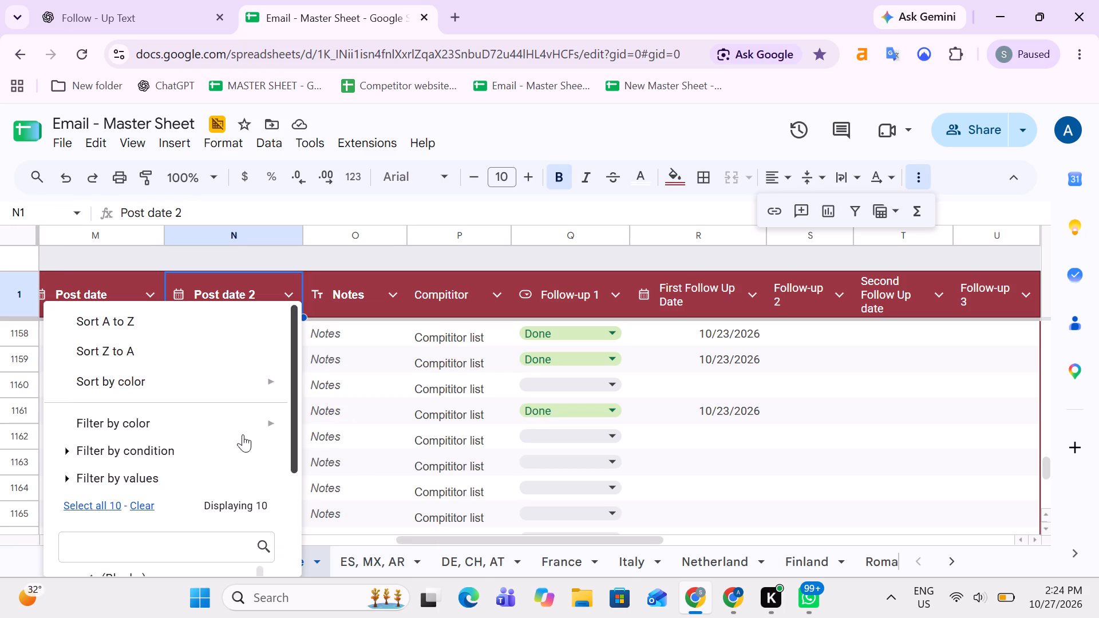
{"action": "scroll", "coordinate": [220, 426], "scroll_direction": "down", "scroll_amount": 3}
{"action": "left_click", "coordinate": [152, 349]}
{"action": "scroll", "coordinate": [186, 458], "scroll_direction": "down", "scroll_amount": 2}
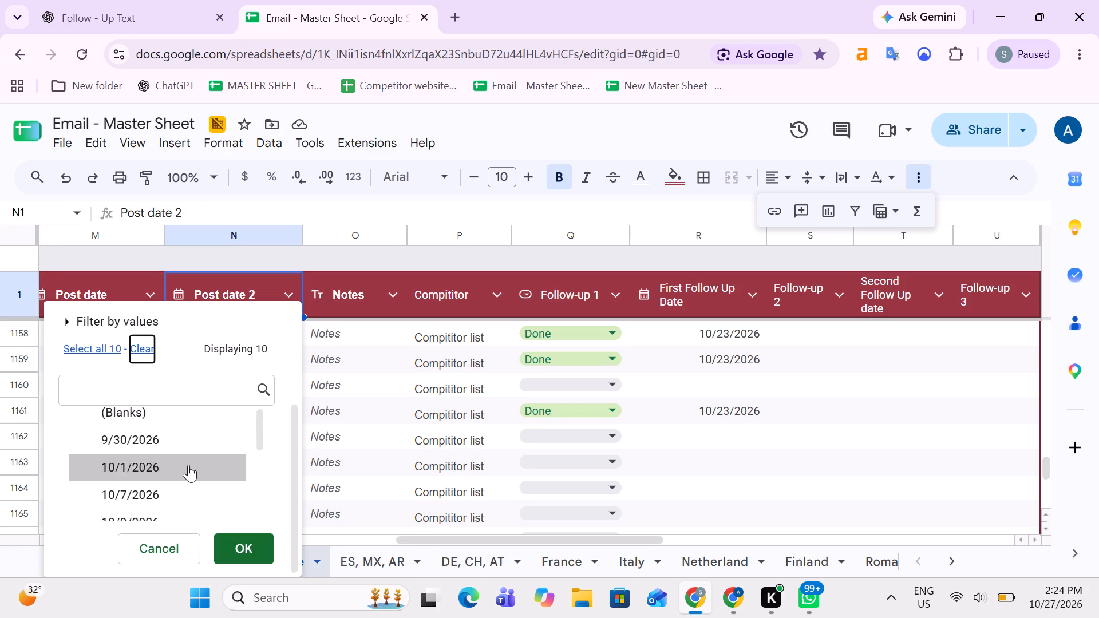
{"action": "left_click", "coordinate": [140, 472]}
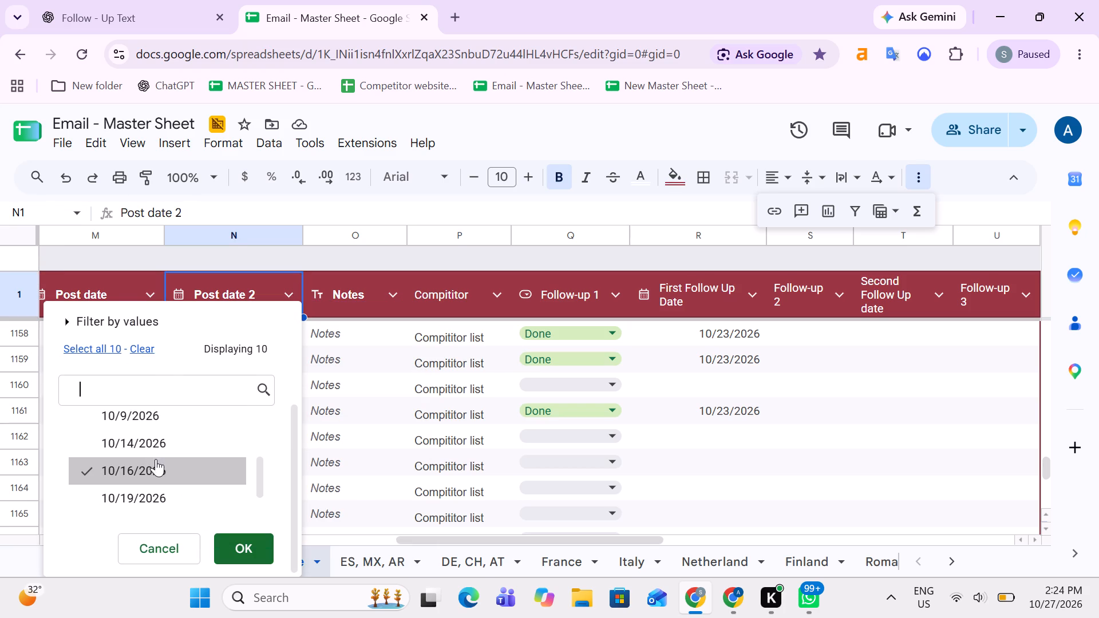
{"action": "scroll", "coordinate": [149, 471], "scroll_direction": "down", "scroll_amount": 1}
{"action": "left_click", "coordinate": [140, 454]}
{"action": "left_click", "coordinate": [145, 476]}
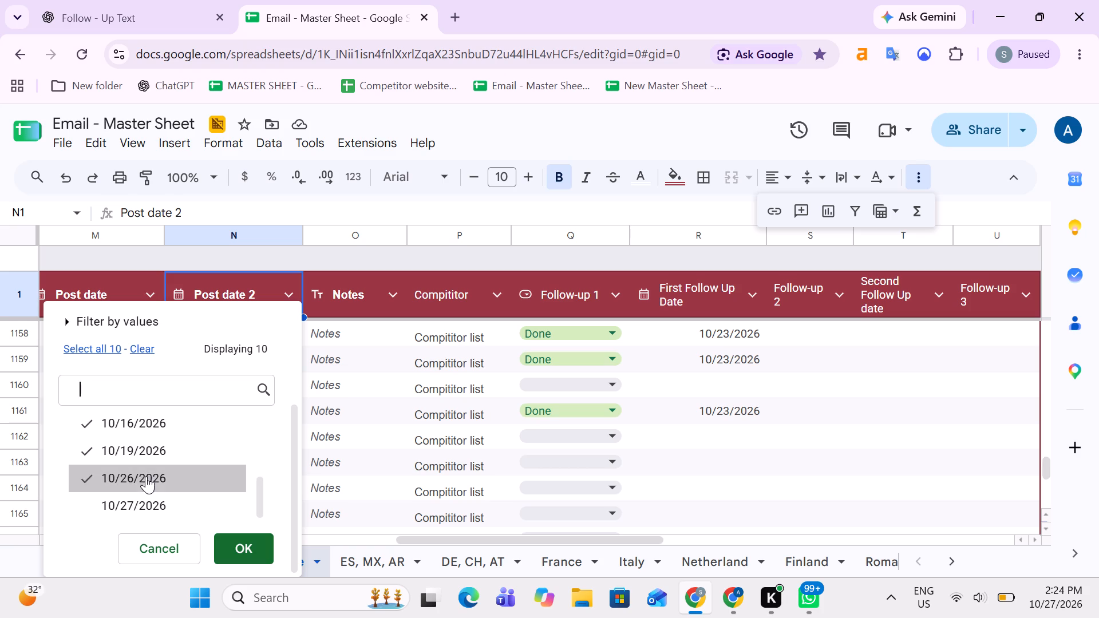
{"action": "scroll", "coordinate": [155, 497], "scroll_direction": "down", "scroll_amount": 1}
{"action": "left_click", "coordinate": [154, 504]}
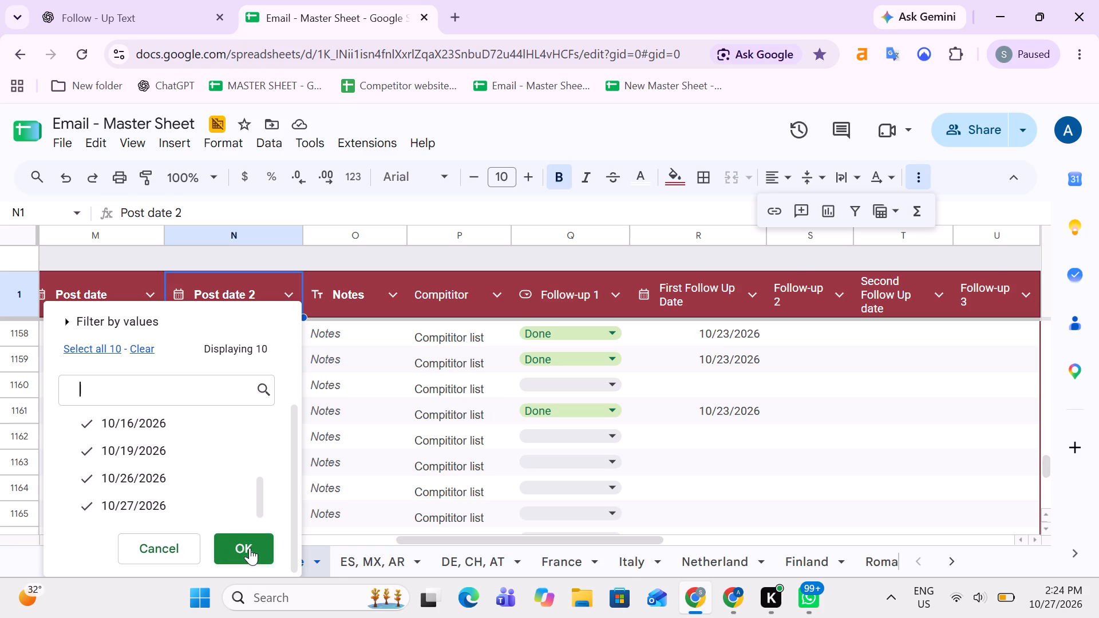
{"action": "left_click", "coordinate": [250, 548]}
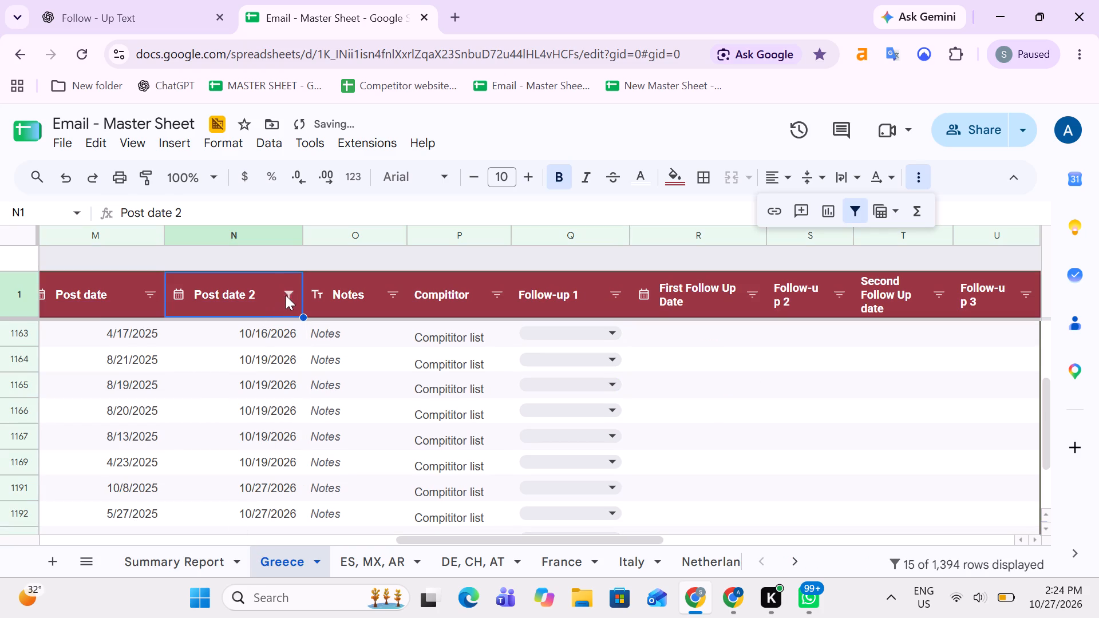
Exclude 10/26/2026 and 10/27/2026 from the Post date 2 filter.
{"action": "left_click", "coordinate": [292, 290]}
{"action": "scroll", "coordinate": [195, 437], "scroll_direction": "down", "scroll_amount": 5}
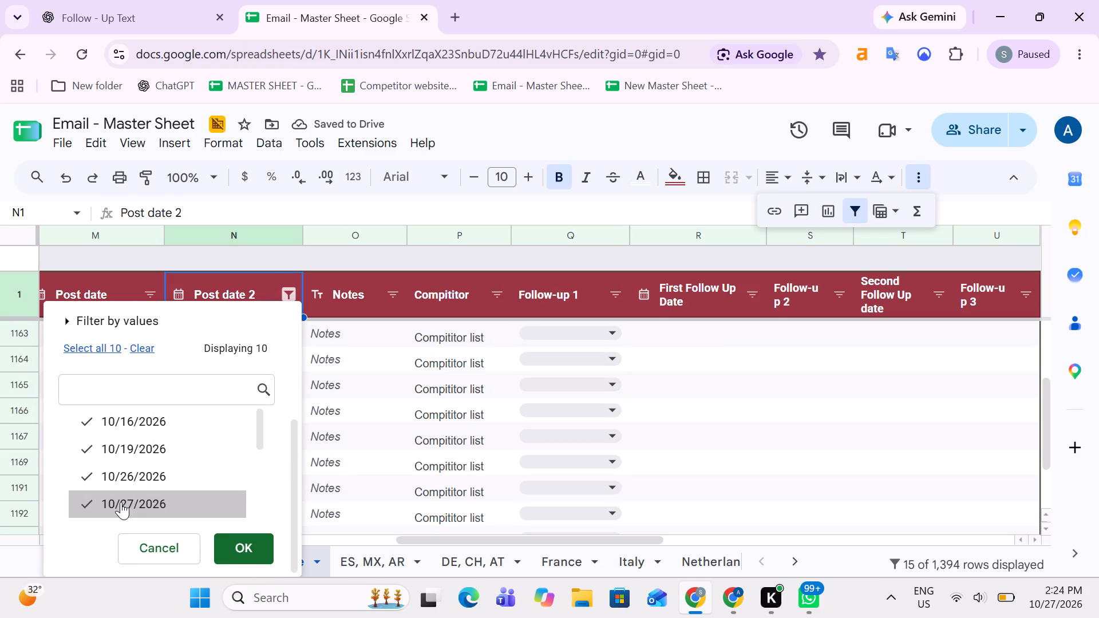
{"action": "left_click", "coordinate": [121, 502]}
{"action": "left_click", "coordinate": [135, 468]}
{"action": "left_click", "coordinate": [248, 541]}
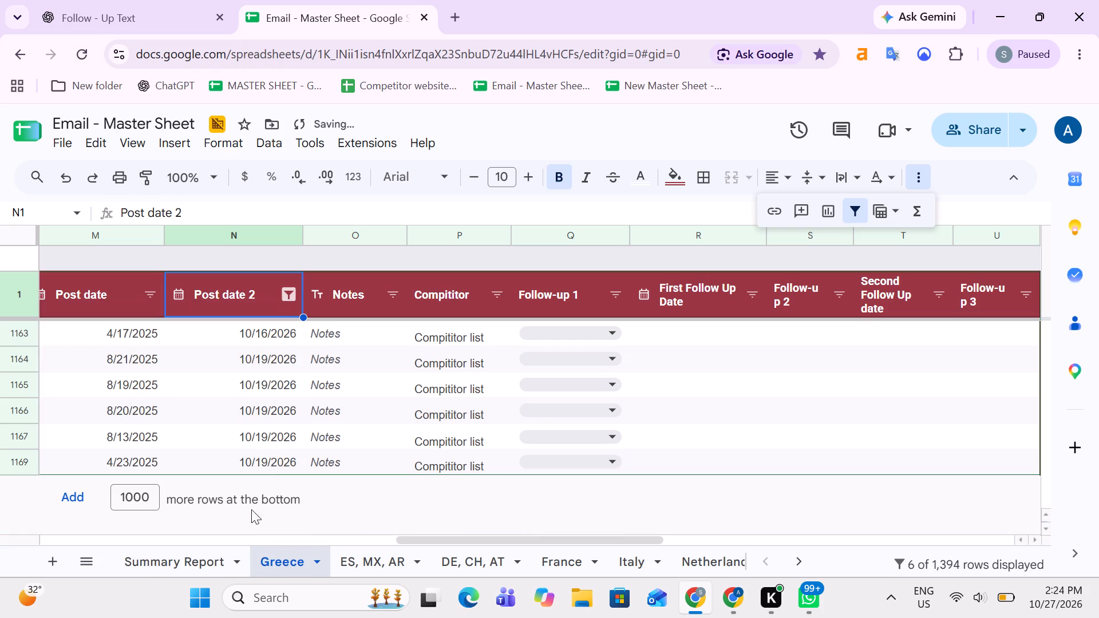
{"action": "scroll", "coordinate": [269, 449], "scroll_direction": "down", "scroll_amount": 5}
{"action": "scroll", "coordinate": [276, 448], "scroll_direction": "up", "scroll_amount": 12}
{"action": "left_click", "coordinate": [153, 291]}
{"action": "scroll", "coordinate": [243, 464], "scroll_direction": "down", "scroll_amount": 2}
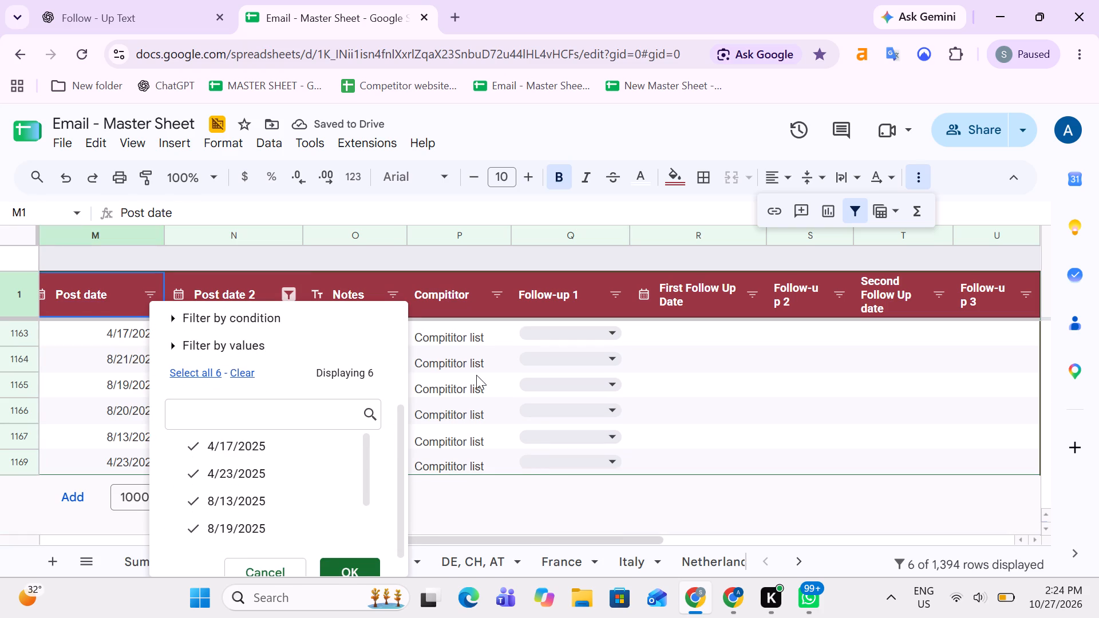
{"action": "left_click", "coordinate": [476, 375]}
Add 10/14/2026 to the dates included in the Post date 2 filter.
{"action": "left_click", "coordinate": [290, 296]}
{"action": "scroll", "coordinate": [272, 440], "scroll_direction": "down", "scroll_amount": 5}
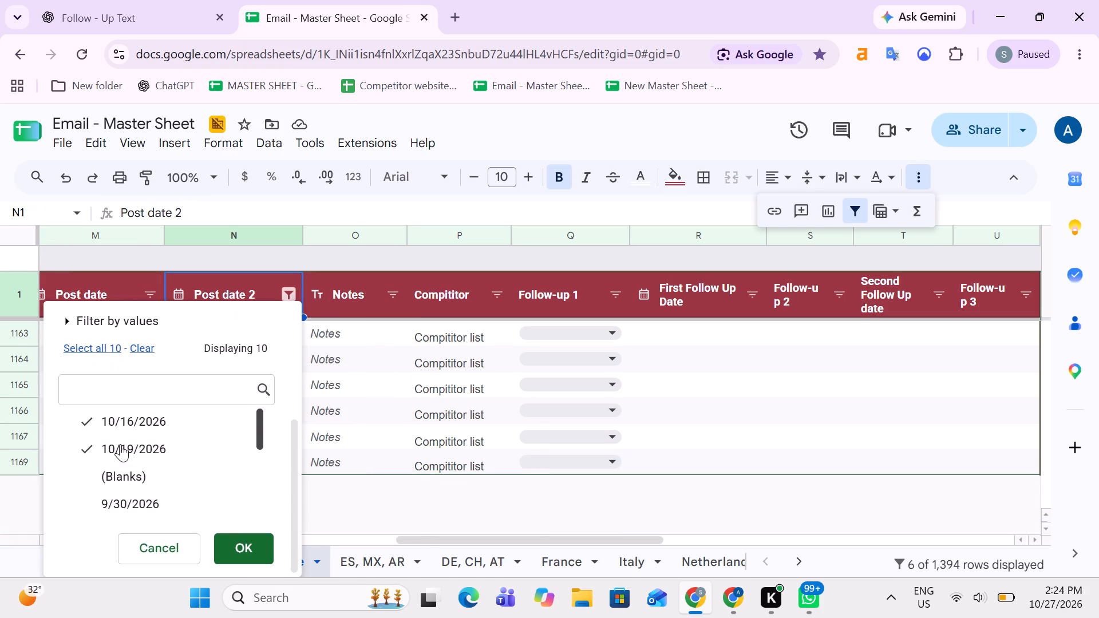
{"action": "scroll", "coordinate": [148, 481], "scroll_direction": "up", "scroll_amount": 1}
{"action": "scroll", "coordinate": [148, 481], "scroll_direction": "down", "scroll_amount": 5}
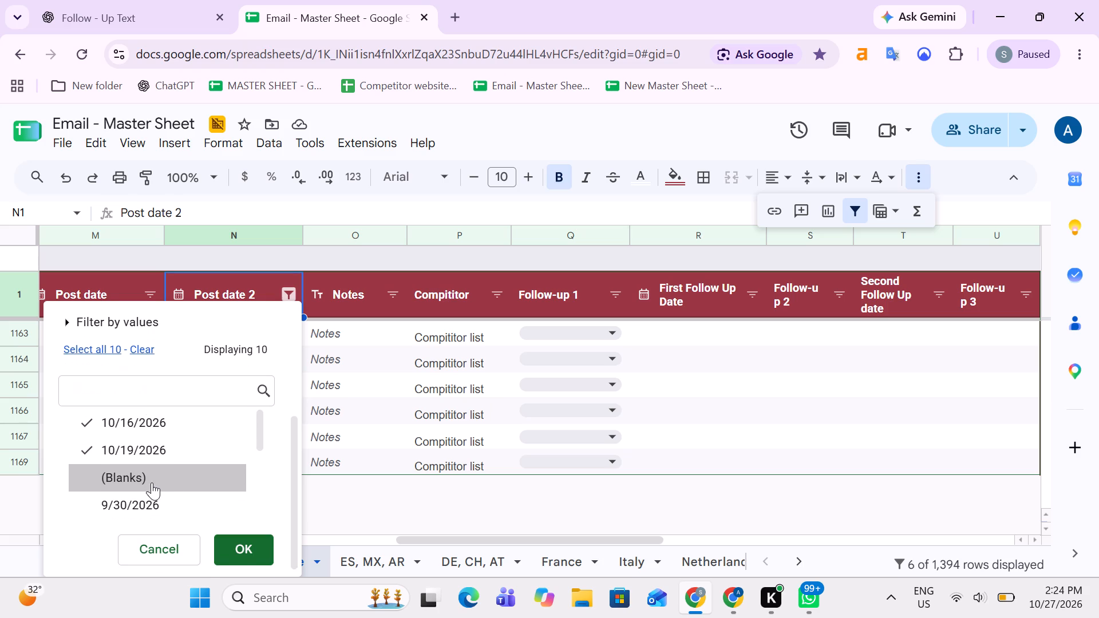
{"action": "scroll", "coordinate": [167, 478], "scroll_direction": "down", "scroll_amount": 3}
{"action": "left_click", "coordinate": [142, 453]}
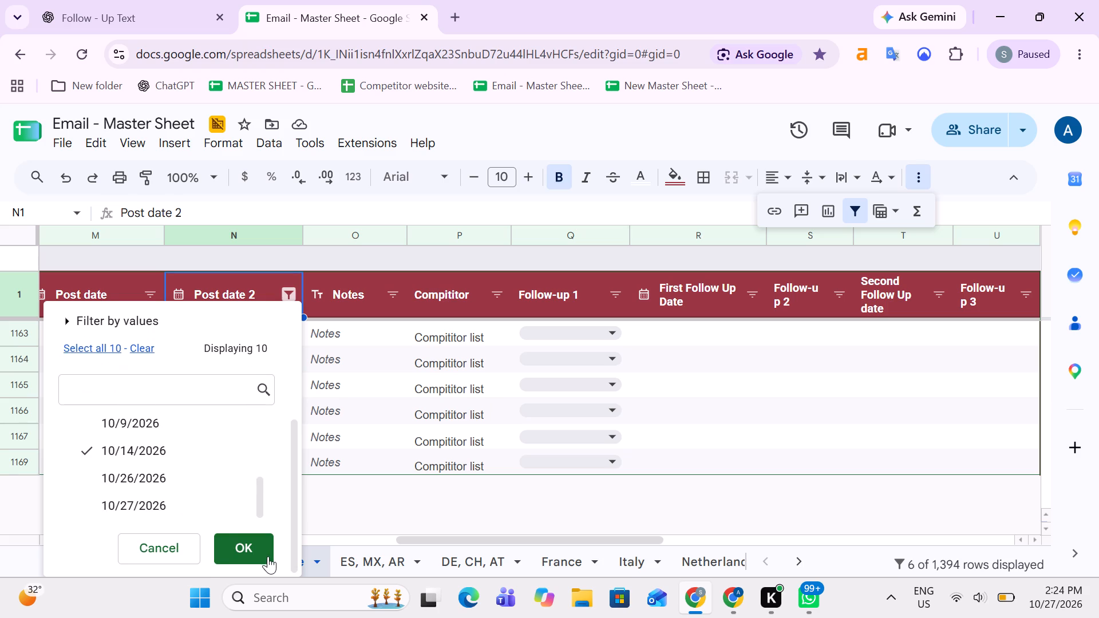
{"action": "left_click", "coordinate": [268, 556]}
{"action": "scroll", "coordinate": [296, 441], "scroll_direction": "down", "scroll_amount": 6}
{"action": "scroll", "coordinate": [296, 445], "scroll_direction": "up", "scroll_amount": 13}
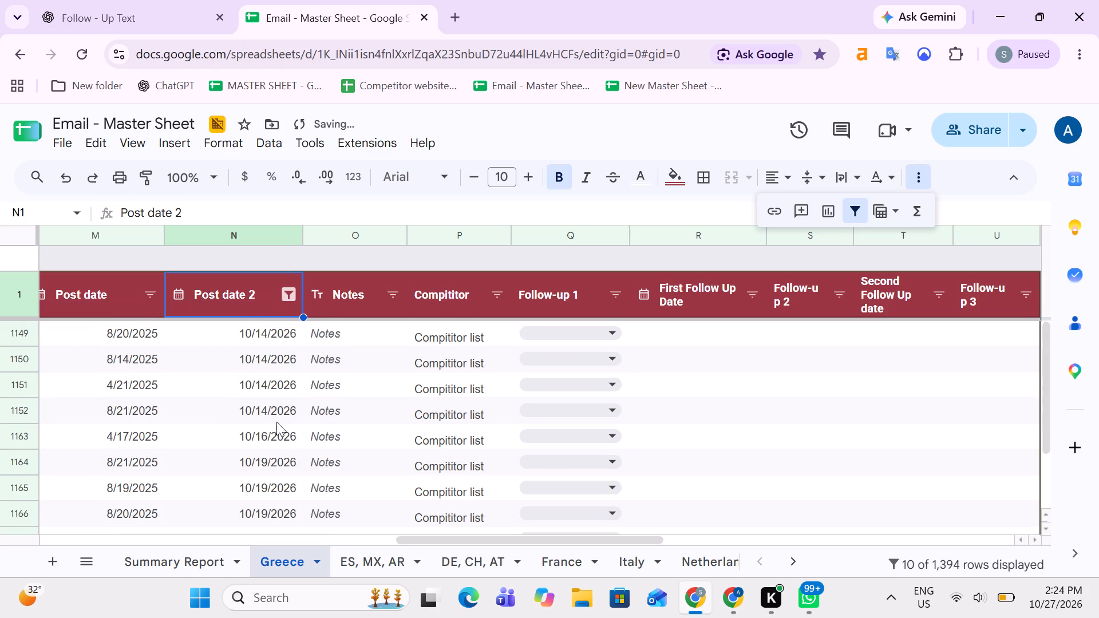
Review the first filtered row, 1149, across its domain, contact, status, I'D and post date columns.
{"action": "key", "text": "Down"}
{"action": "key", "text": "Up"}
{"action": "key", "text": "Down"}
{"action": "key", "text": "Left"}
{"action": "key", "text": "Left"}
{"action": "key", "text": "Left"}
{"action": "key", "text": "Left"}
{"action": "key", "text": "Left"}
{"action": "key", "text": "Left"}
{"action": "key", "text": "Left"}
{"action": "key", "text": "Left"}
{"action": "key", "text": "Left"}
{"action": "key", "text": "Left"}
{"action": "key", "text": "Left"}
{"action": "key", "text": "Left"}
{"action": "key", "text": "Left"}
{"action": "key", "text": "Left"}
{"action": "key", "text": "Left"}
{"action": "key", "text": "Left"}
{"action": "key", "text": "Left"}
{"action": "key", "text": "Left"}
{"action": "key", "text": "Left"}
{"action": "key", "text": "Left"}
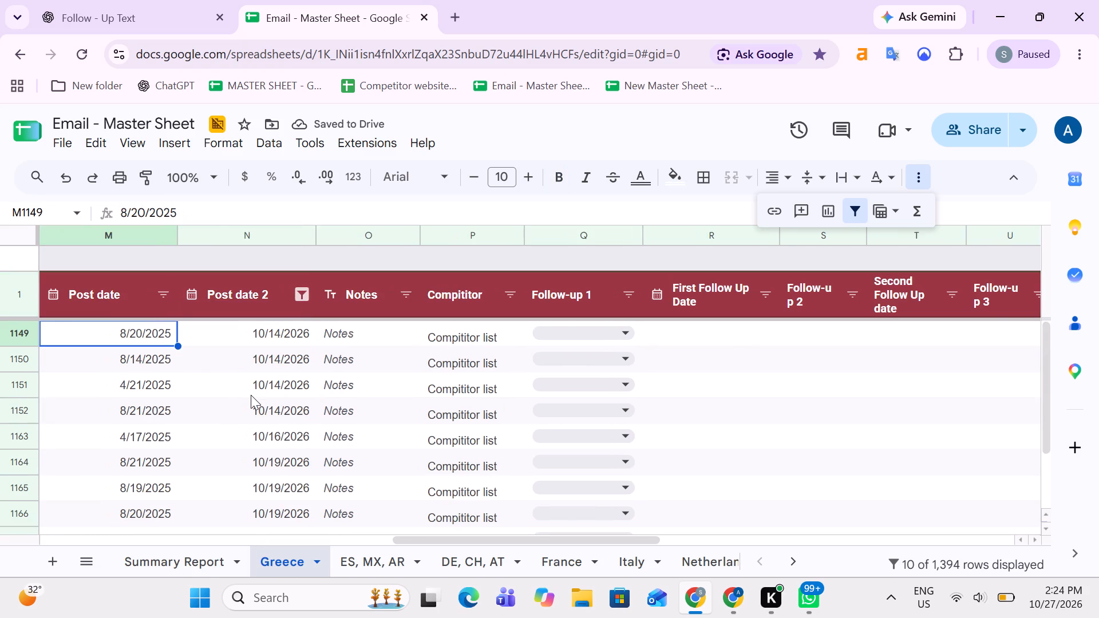
{"action": "key", "text": "Right"}
{"action": "key", "text": "Right"}
{"action": "key", "text": "Right"}
{"action": "key", "text": "Right"}
{"action": "key", "text": "Right"}
{"action": "key", "text": "Right"}
{"action": "key", "text": "Right"}
{"action": "key", "text": "Right"}
{"action": "key", "text": "Right"}
{"action": "key", "text": "Right"}
{"action": "key", "text": "Right"}
{"action": "key", "text": "Right"}
{"action": "key", "text": "Right"}
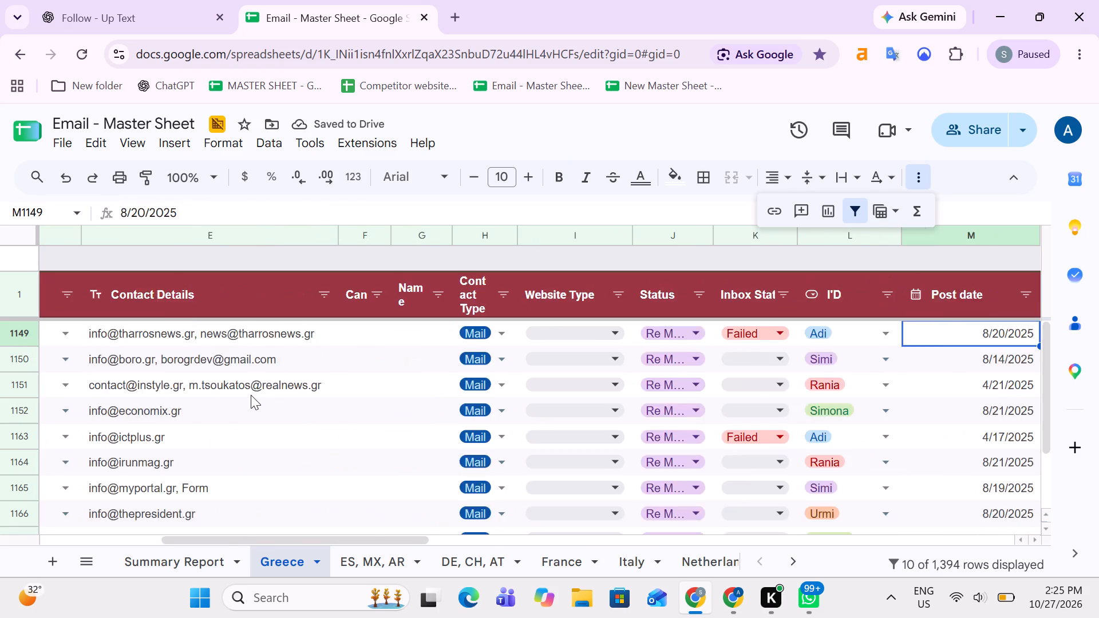
{"action": "key", "text": "Right"}
{"action": "key", "text": "Left"}
{"action": "key", "text": "Left"}
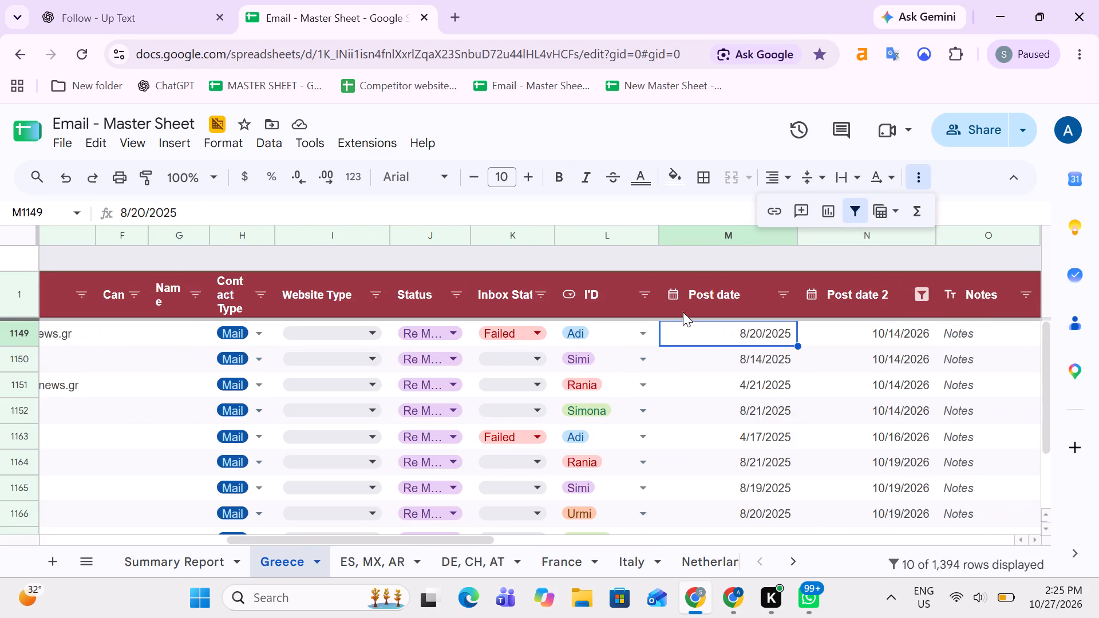
Filter the I'D column to show only Adi's entries.
{"action": "left_click", "coordinate": [637, 293]}
{"action": "scroll", "coordinate": [562, 403], "scroll_direction": "down", "scroll_amount": 4}
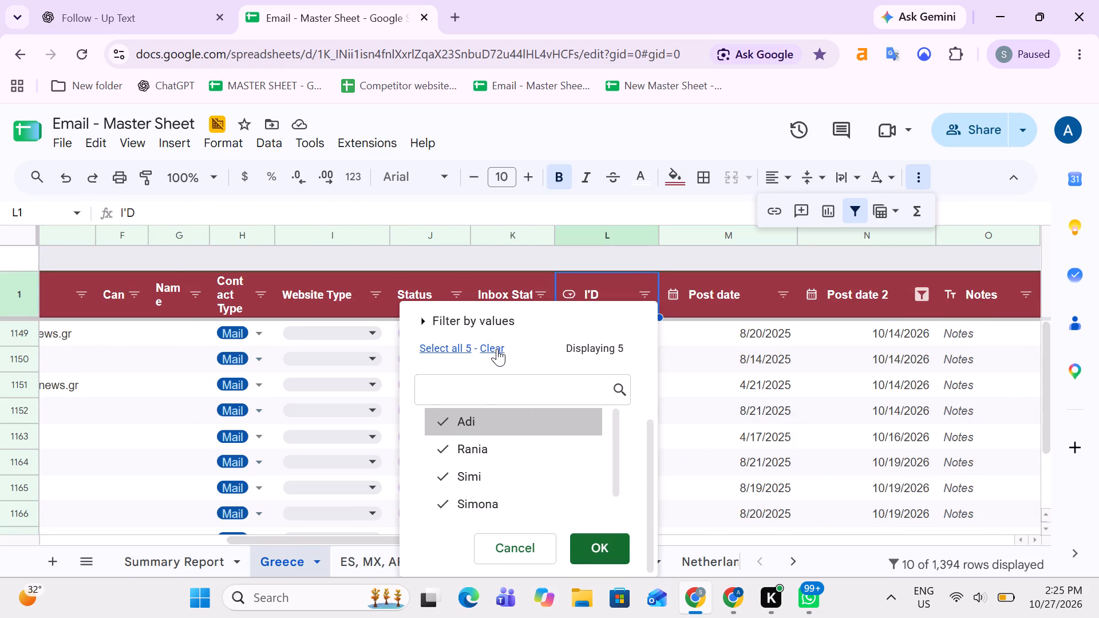
{"action": "left_click", "coordinate": [497, 348]}
{"action": "left_click", "coordinate": [476, 418]}
{"action": "left_click", "coordinate": [584, 551]}
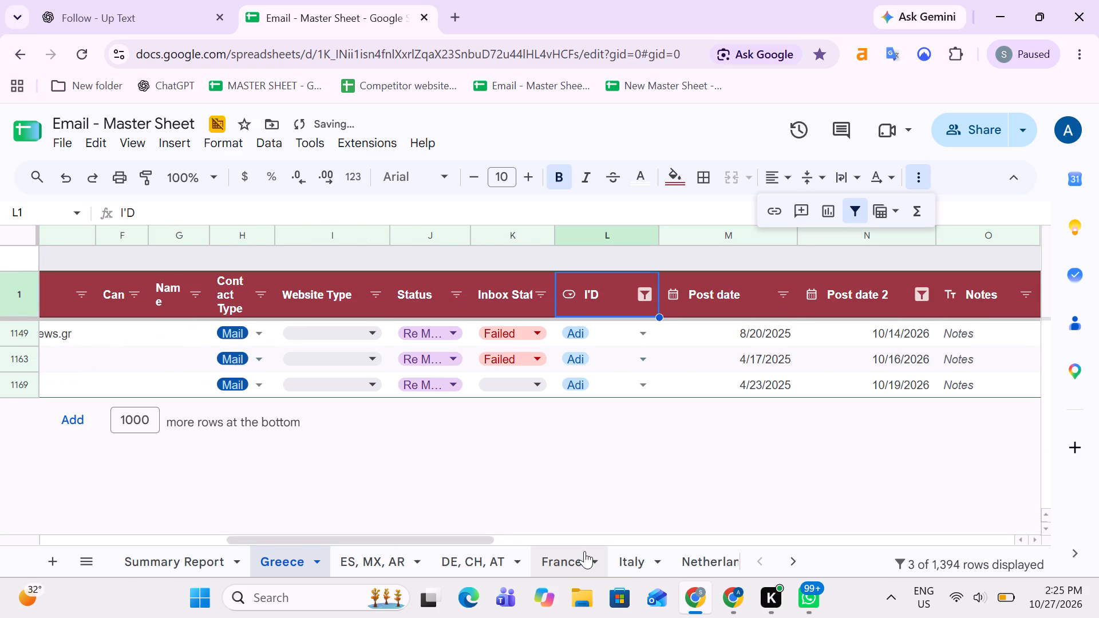
Review row 1149 of the filtered entries, from its contact details and status through its post dates and follow-up columns.
{"action": "key", "text": "Down"}
{"action": "key", "text": "Right"}
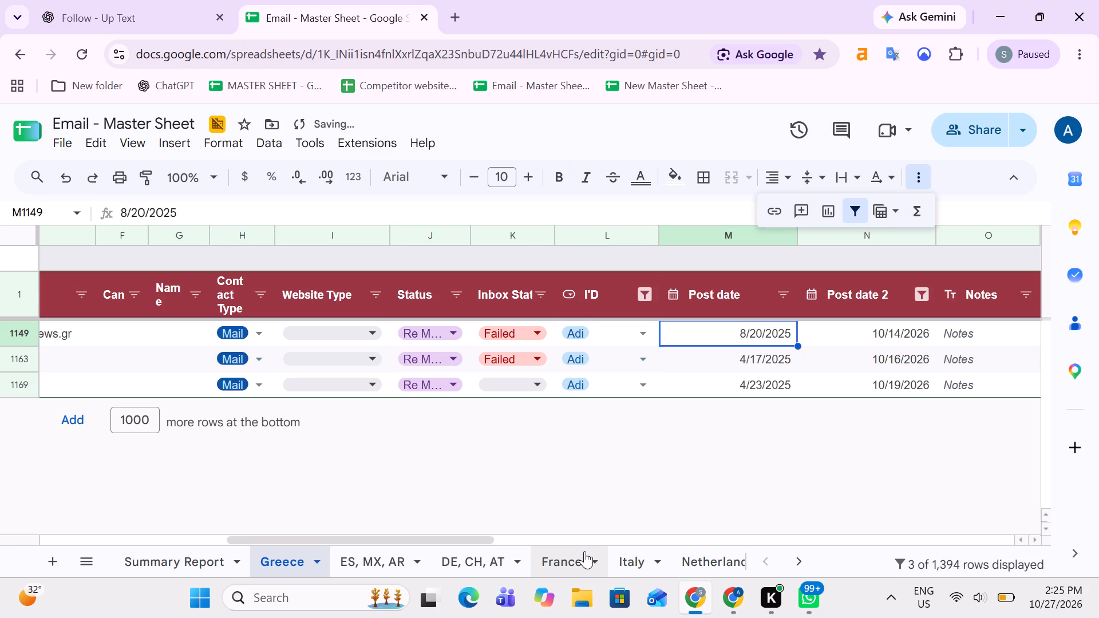
{"action": "key", "text": "Right"}
{"action": "key", "text": "Right"}
{"action": "key", "text": "Right"}
{"action": "key", "text": "Right"}
{"action": "key", "text": "Right"}
{"action": "key", "text": "Right"}
{"action": "key", "text": "Left"}
{"action": "key", "text": "Left"}
{"action": "key", "text": "Left"}
{"action": "key", "text": "Left"}
{"action": "key", "text": "Left"}
{"action": "key", "text": "Left"}
{"action": "key", "text": "Left"}
{"action": "key", "text": "Left"}
{"action": "key", "text": "Left"}
{"action": "key", "text": "Left"}
{"action": "key", "text": "Left"}
{"action": "key", "text": "Left"}
{"action": "key", "text": "Left"}
{"action": "key", "text": "Left"}
{"action": "key", "text": "Left"}
{"action": "key", "text": "Left"}
{"action": "key", "text": "Left"}
{"action": "key", "text": "Left"}
{"action": "key", "text": "Left"}
{"action": "key", "text": "Left"}
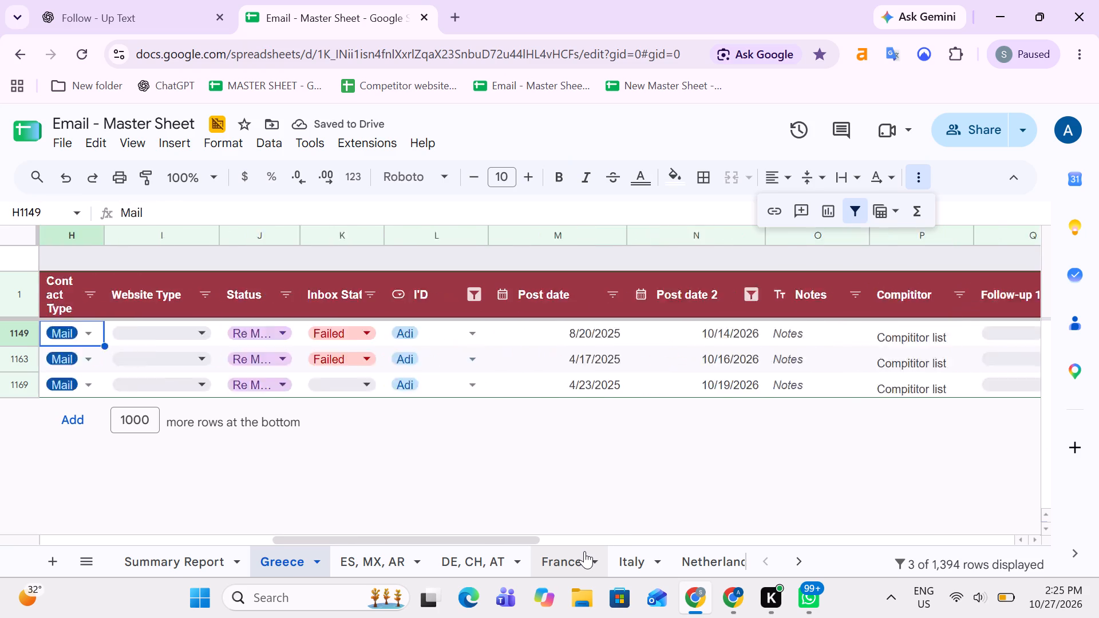
{"action": "key", "text": "Right"}
{"action": "key", "text": "Right"}
{"action": "key", "text": "Right"}
{"action": "key", "text": "Right"}
{"action": "key", "text": "Right"}
{"action": "key", "text": "Right"}
{"action": "key", "text": "Right"}
{"action": "key", "text": "Right"}
{"action": "key", "text": "Right"}
{"action": "key", "text": "Right"}
{"action": "key", "text": "Right"}
{"action": "key", "text": "Right"}
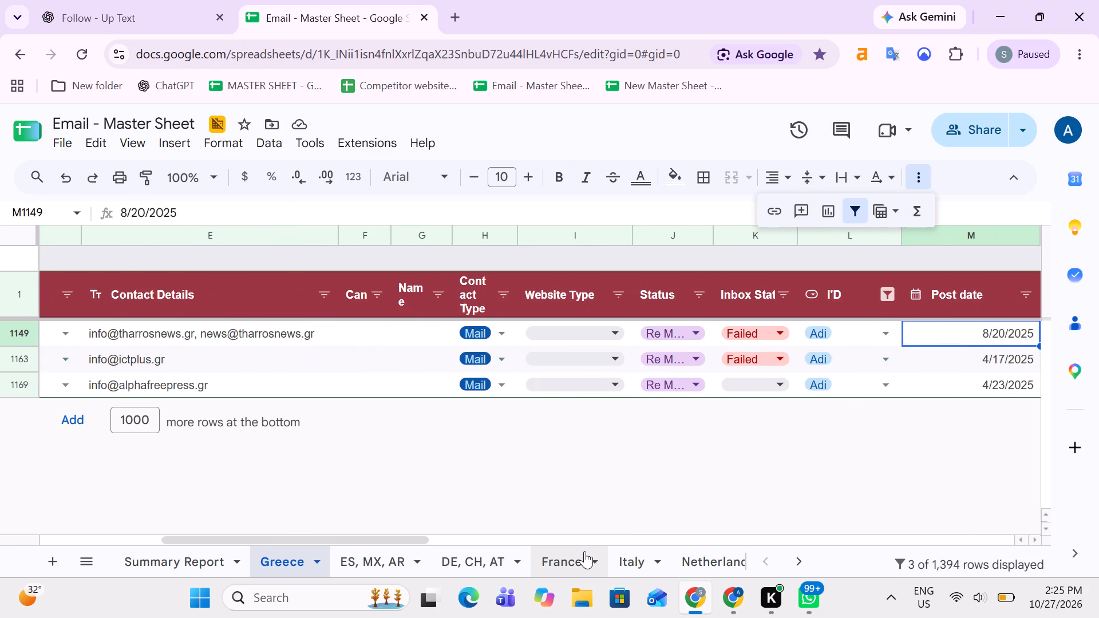
Examine row 1169 across its post date, follow-up, contact details and domain columns.
{"action": "key", "text": "Down"}
{"action": "key", "text": "Down"}
{"action": "key", "text": "Right"}
{"action": "key", "text": "Right"}
{"action": "key", "text": "Right"}
{"action": "key", "text": "Right"}
{"action": "key", "text": "Right"}
{"action": "key", "text": "Right"}
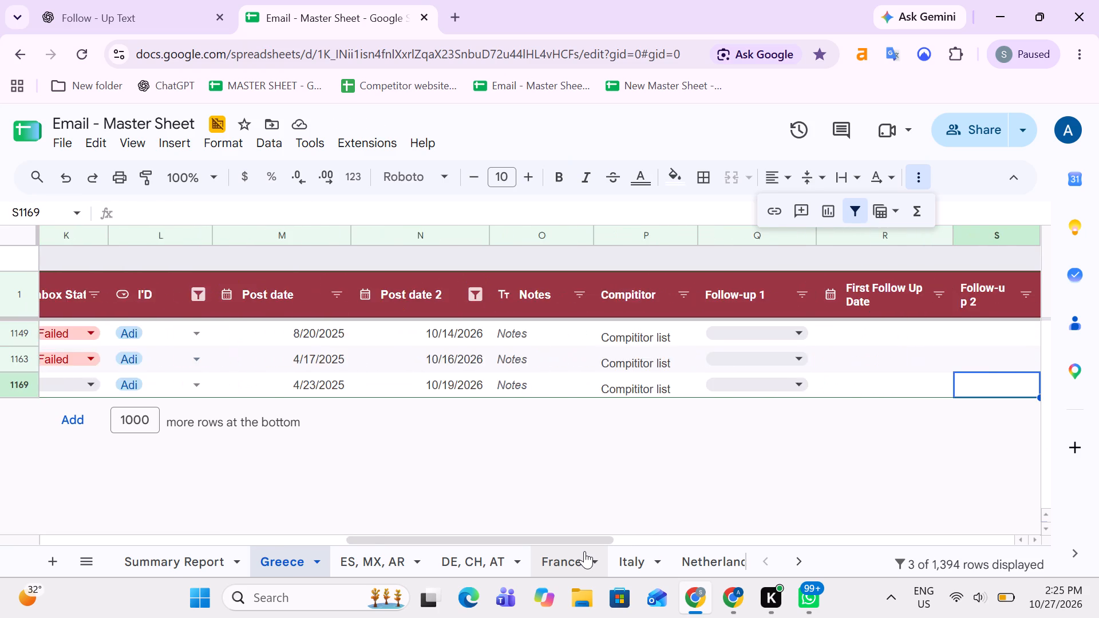
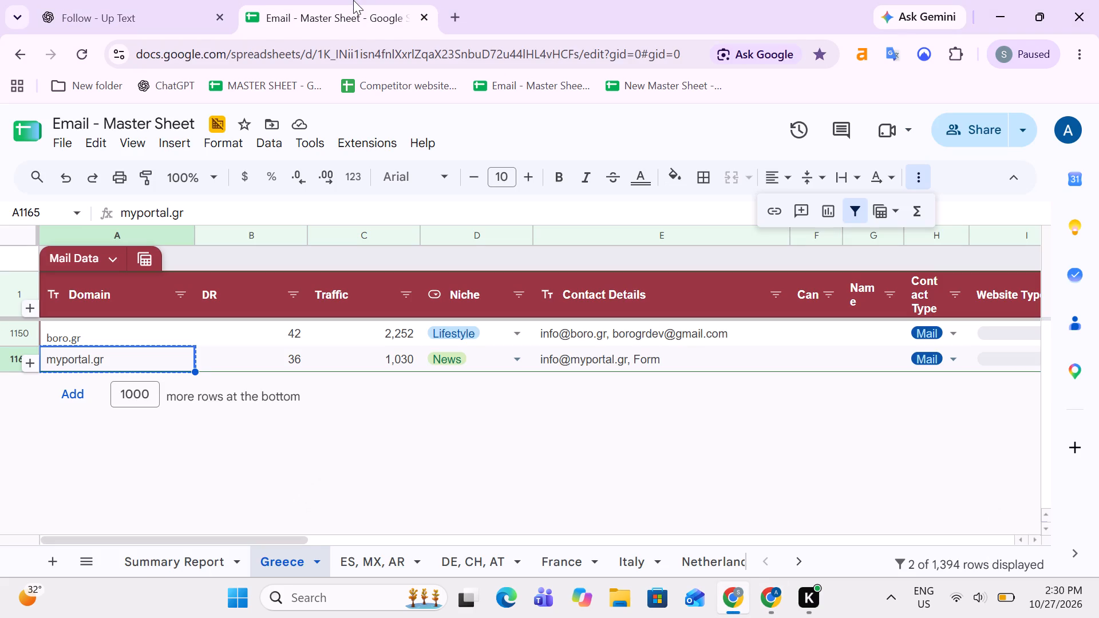
{"action": "key", "text": "Right"}
{"action": "key", "text": "Right"}
{"action": "key", "text": "Right"}
{"action": "key", "text": "Right"}
{"action": "key", "text": "Right"}
{"action": "key", "text": "Right"}
{"action": "key", "text": "Right"}
{"action": "key", "text": "Right"}
{"action": "key", "text": "Right"}
{"action": "key", "text": "Right"}
{"action": "key", "text": "Right"}
{"action": "key", "text": "Right"}
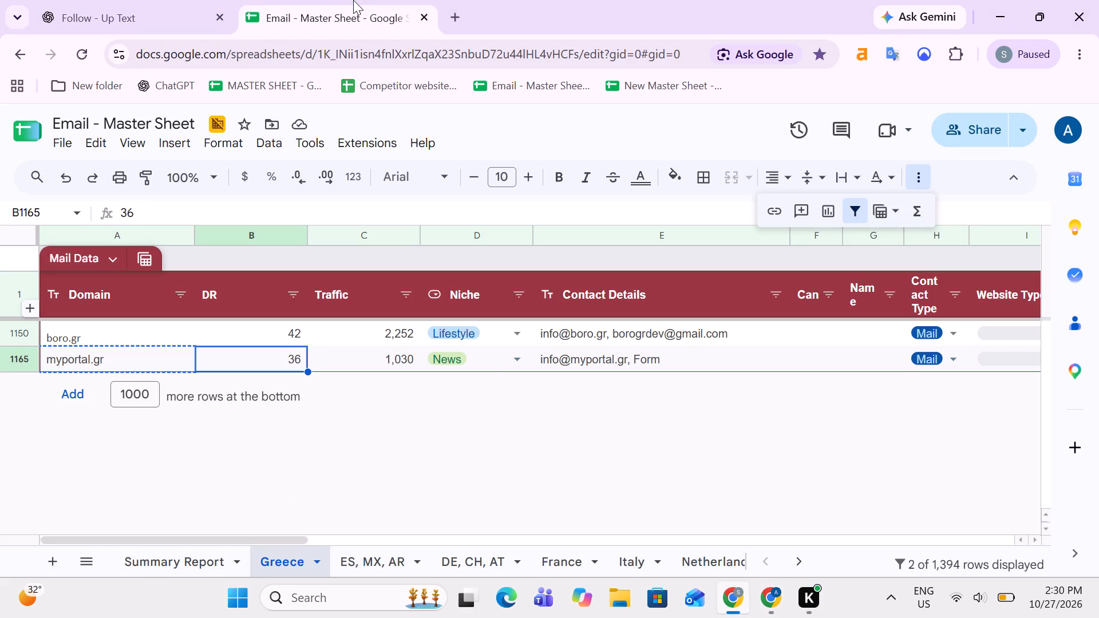
{"action": "key", "text": "Right"}
{"action": "key", "text": "Right"}
{"action": "key", "text": "Right"}
{"action": "key", "text": "Right"}
{"action": "key", "text": "Right"}
{"action": "key", "text": "Right"}
{"action": "key", "text": "Left"}
{"action": "key", "text": "Left"}
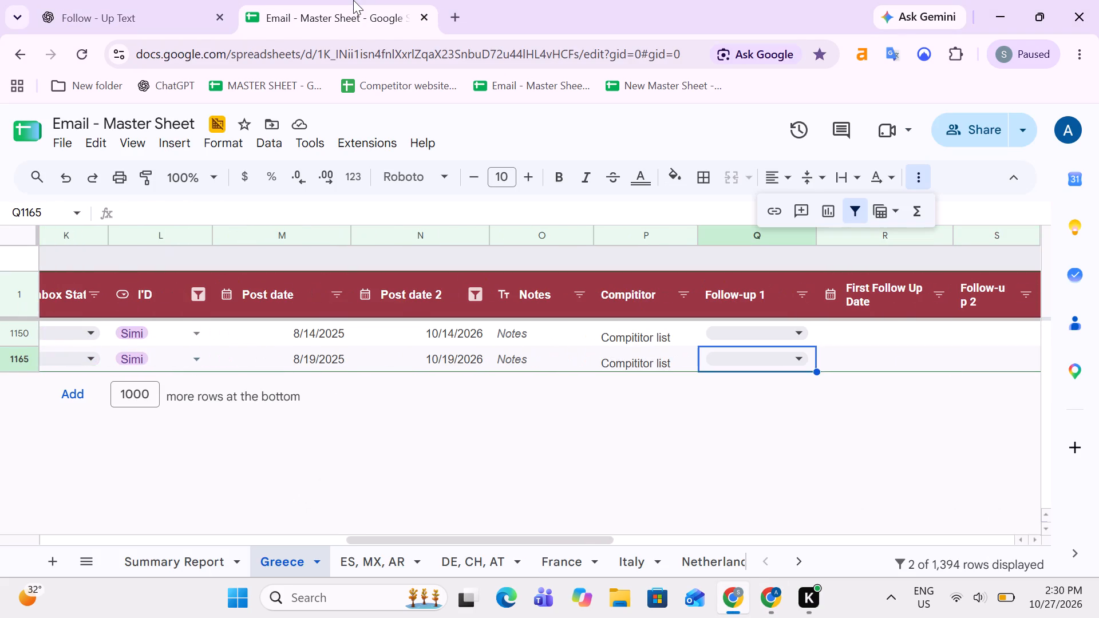
{"action": "key", "text": "Up"}
{"action": "key", "text": "d"}
{"action": "key", "text": "Down"}
{"action": "key", "text": "Return"}
{"action": "key", "text": "Up"}
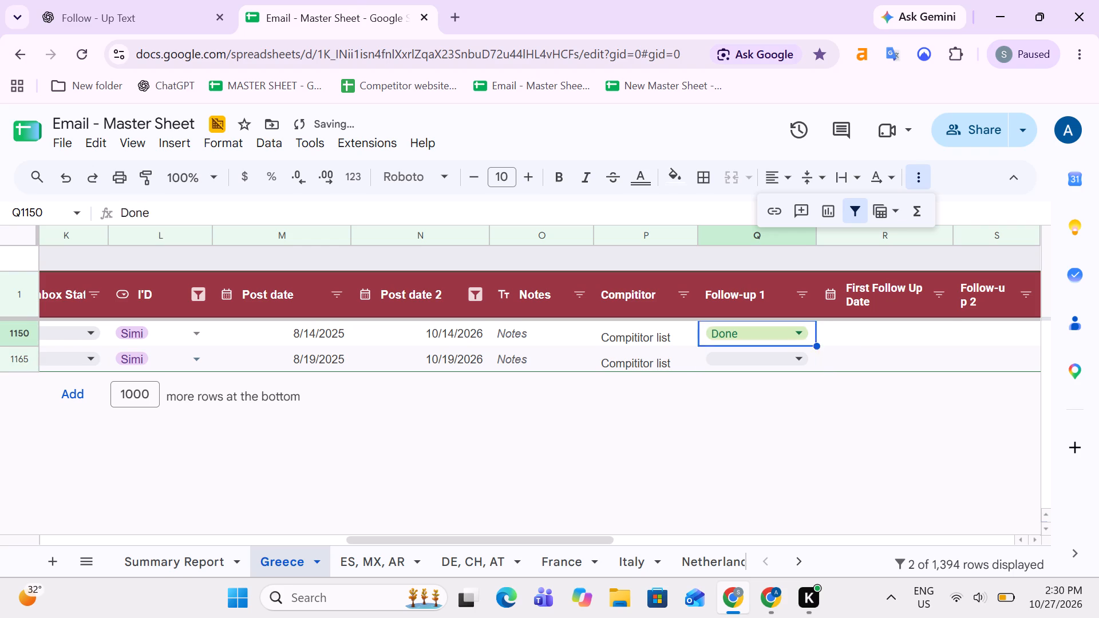
{"action": "key", "text": "Right"}
{"action": "key", "text": "ctrl+semicolon"}
Copy boro.gr's Follow-up 1 status and First Follow Up Date to the myportal.gr row.
{"action": "key", "text": "Left"}
{"action": "key", "text": "shift+Right"}
{"action": "key", "text": "ctrl+c"}
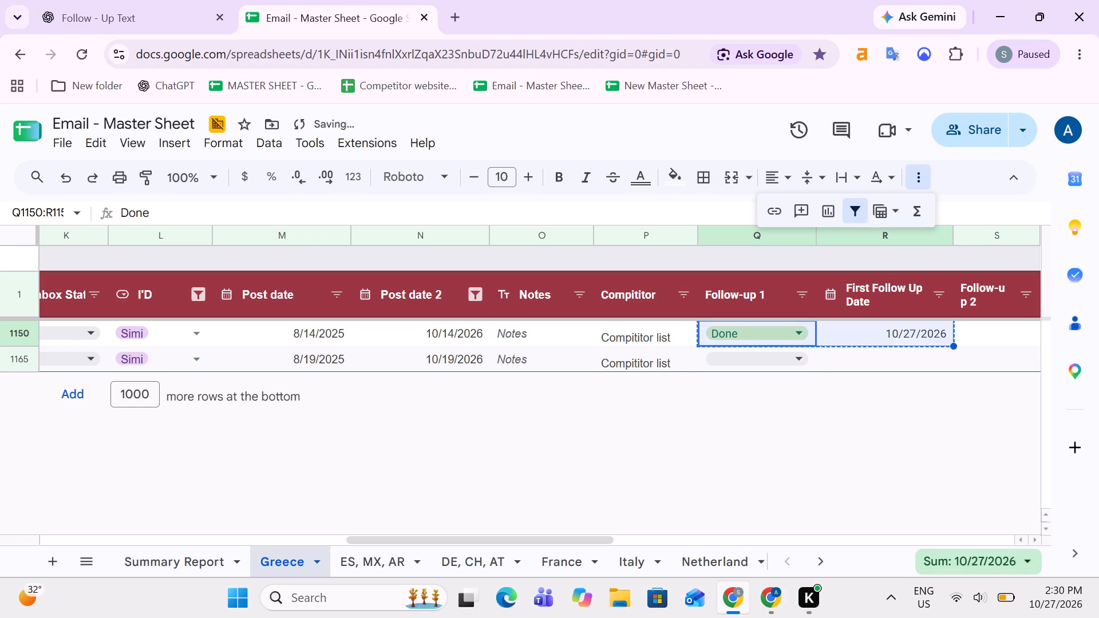
{"action": "key", "text": "Down"}
{"action": "key", "text": "ctrl+v"}
Examine the myportal.gr row from its follow-up columns back to its domain.
{"action": "key", "text": "Right"}
{"action": "key", "text": "Left"}
{"action": "key", "text": "Right"}
{"action": "key", "text": "Right"}
{"action": "key", "text": "Right"}
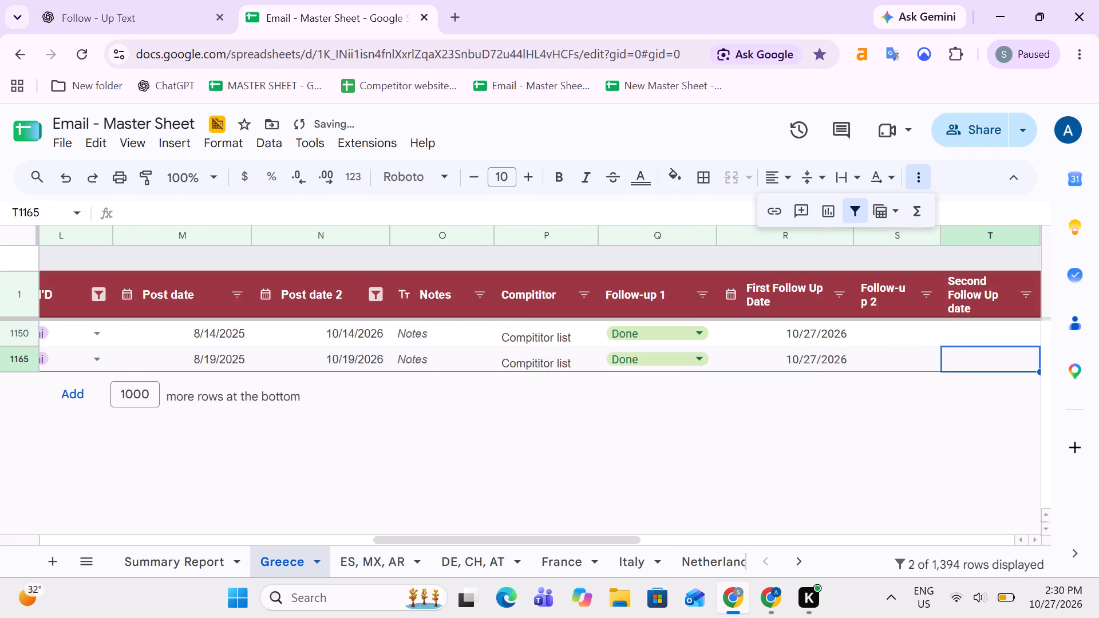
{"action": "key", "text": "Right"}
{"action": "key", "text": "Left"}
{"action": "key", "text": "Left"}
{"action": "key", "text": "Left"}
{"action": "key", "text": "Left"}
{"action": "key", "text": "Left"}
{"action": "key", "text": "Left"}
{"action": "key", "text": "Left"}
{"action": "key", "text": "Left"}
{"action": "key", "text": "Left"}
{"action": "key", "text": "Left"}
{"action": "key", "text": "Left"}
{"action": "key", "text": "Left"}
{"action": "key", "text": "Left"}
{"action": "key", "text": "Left"}
{"action": "key", "text": "Left"}
{"action": "key", "text": "Left"}
{"action": "key", "text": "Left"}
{"action": "key", "text": "Left"}
{"action": "key", "text": "Left"}
{"action": "key", "text": "Left"}
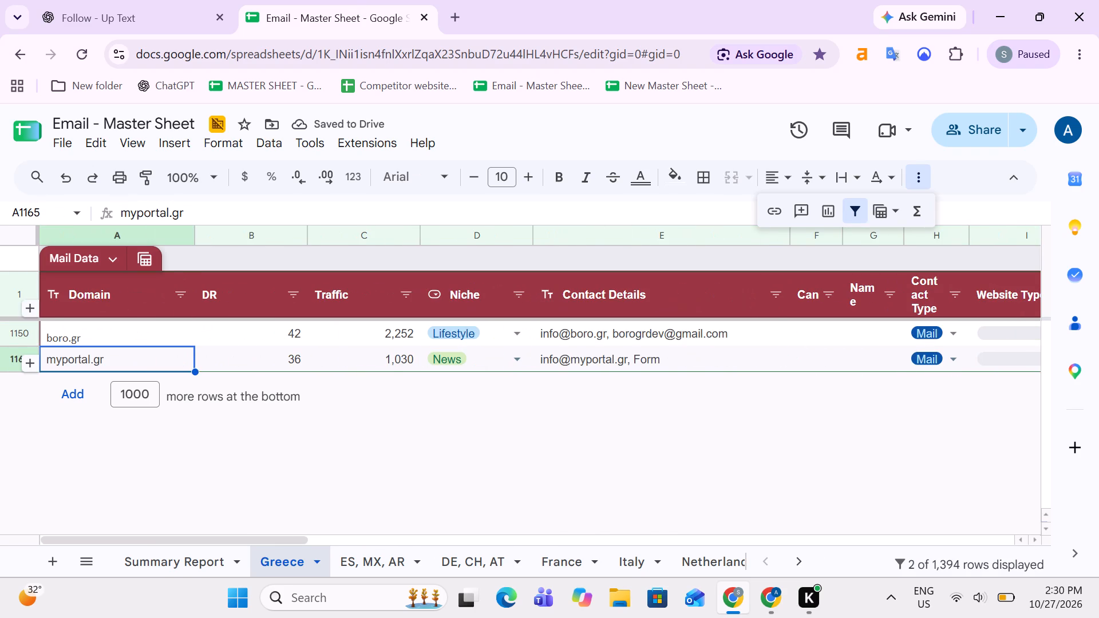
{"action": "key", "text": "Right"}
{"action": "key", "text": "Right"}
{"action": "key", "text": "Right"}
{"action": "key", "text": "Left"}
{"action": "key", "text": "Left"}
{"action": "key", "text": "Left"}
{"action": "key", "text": "Left"}
{"action": "key", "text": "Left"}
{"action": "key", "text": "Left"}
{"action": "key", "text": "Left"}
{"action": "key", "text": "Left"}
{"action": "key", "text": "Left"}
{"action": "key", "text": "Left"}
{"action": "key", "text": "Left"}
{"action": "key", "text": "Left"}
{"action": "key", "text": "Left"}
{"action": "key", "text": "Left"}
{"action": "key", "text": "Left"}
{"action": "key", "text": "Left"}
{"action": "key", "text": "Left"}
{"action": "key", "text": "Left"}
{"action": "key", "text": "Left"}
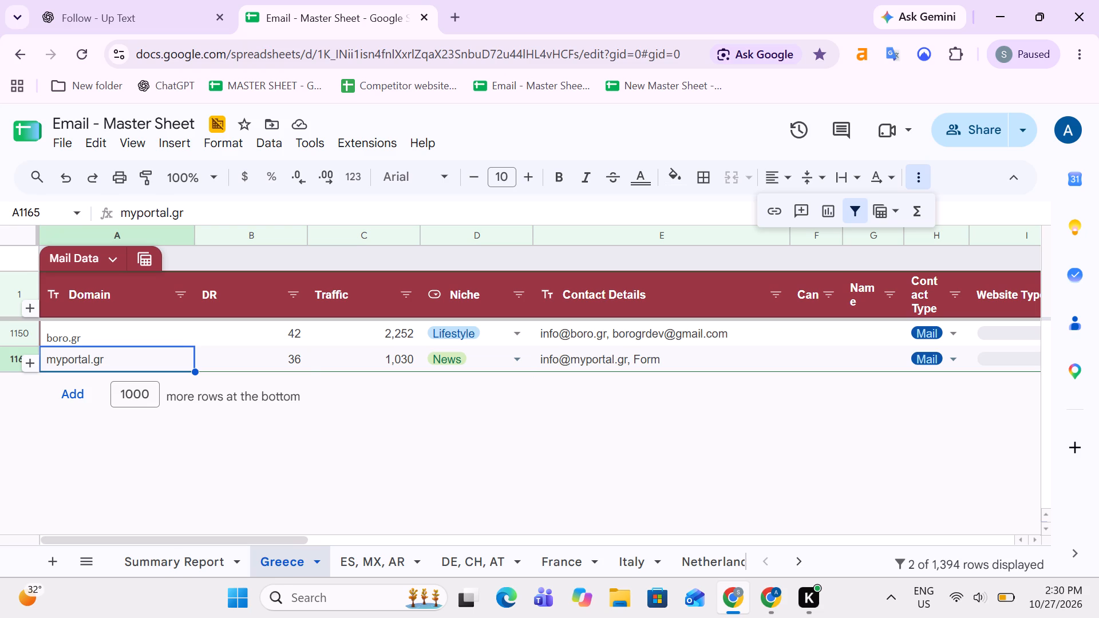
Review the myportal.gr row again across its contact details, status, I'D and post date columns.
{"action": "key", "text": "Right"}
{"action": "key", "text": "Right"}
{"action": "key", "text": "Right"}
{"action": "key", "text": "Right"}
{"action": "key", "text": "Right"}
{"action": "key", "text": "Right"}
{"action": "key", "text": "Right"}
{"action": "key", "text": "Right"}
{"action": "key", "text": "Right"}
{"action": "key", "text": "Right"}
{"action": "key", "text": "Right"}
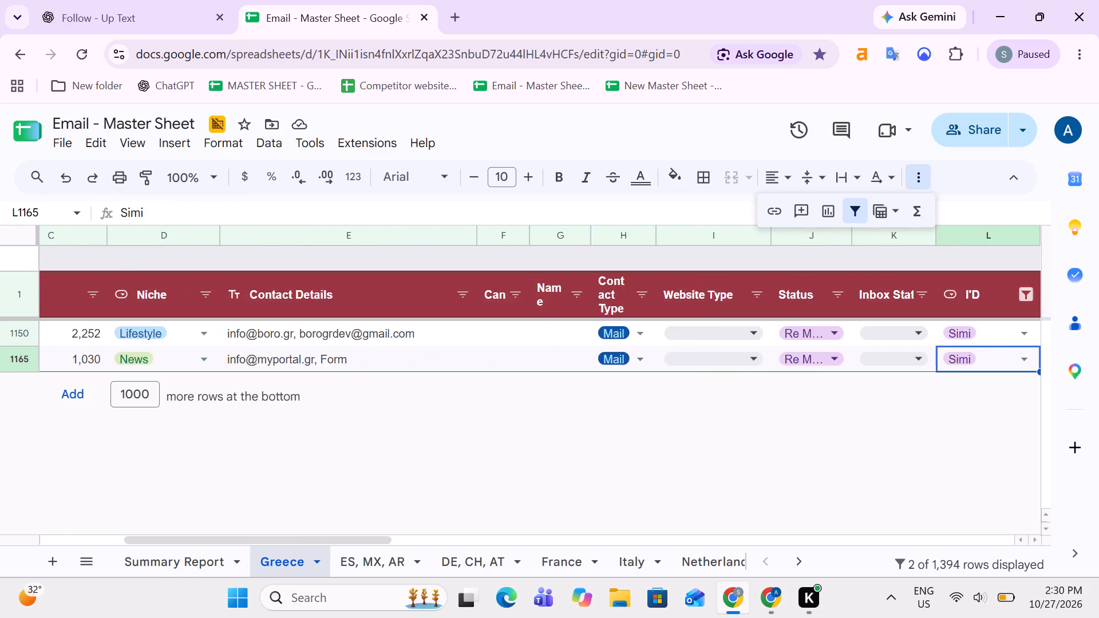
{"action": "key", "text": "Right"}
{"action": "key", "text": "Right"}
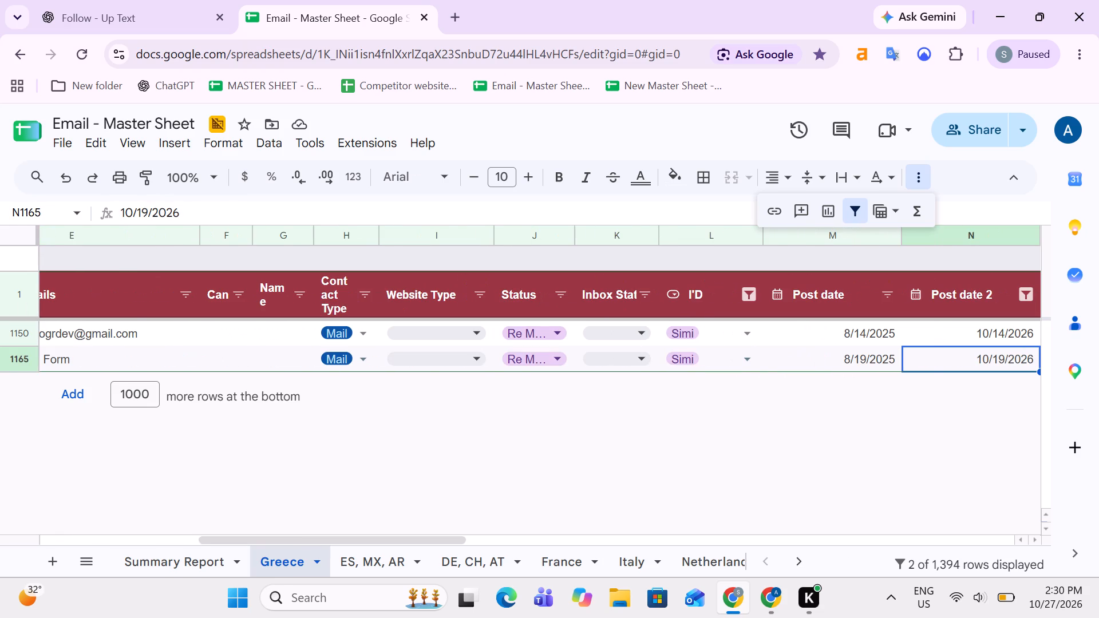
{"action": "key", "text": "Right"}
{"action": "key", "text": "Right"}
{"action": "key", "text": "Left"}
{"action": "key", "text": "Left"}
{"action": "key", "text": "Left"}
{"action": "key", "text": "Left"}
{"action": "key", "text": "Left"}
{"action": "key", "text": "Left"}
{"action": "key", "text": "Left"}
{"action": "key", "text": "Left"}
{"action": "key", "text": "Left"}
{"action": "key", "text": "Left"}
{"action": "key", "text": "Left"}
{"action": "key", "text": "Left"}
{"action": "key", "text": "Left"}
{"action": "key", "text": "Left"}
{"action": "key", "text": "Left"}
{"action": "key", "text": "Left"}
{"action": "key", "text": "Left"}
{"action": "key", "text": "Left"}
{"action": "key", "text": "Left"}
{"action": "key", "text": "Left"}
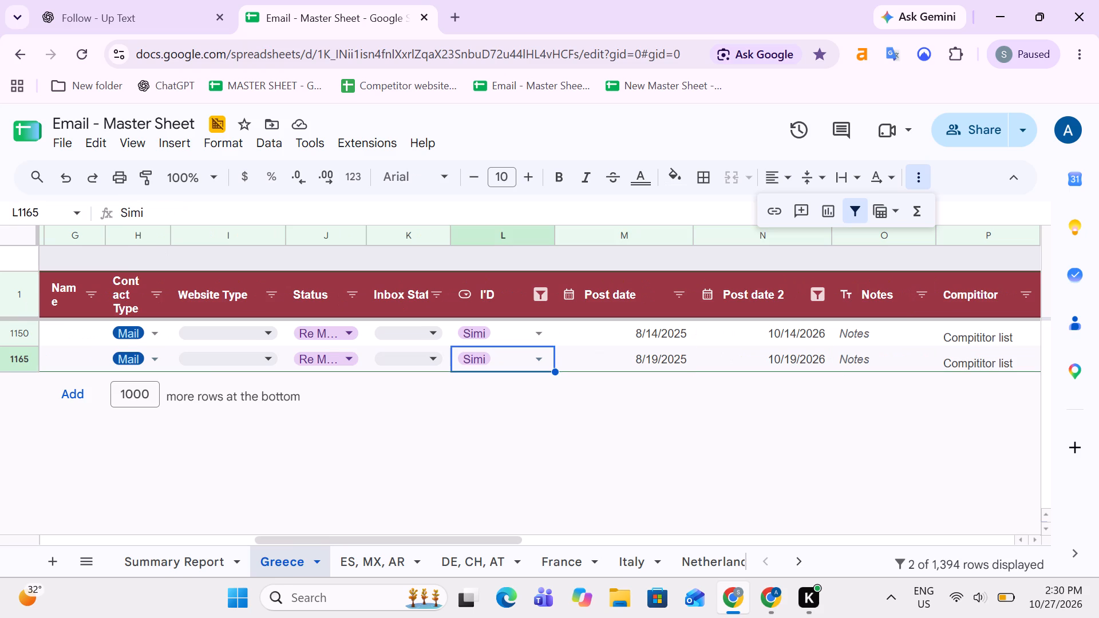
{"action": "key", "text": "Right"}
{"action": "key", "text": "Right"}
{"action": "key", "text": "Right"}
{"action": "key", "text": "Right"}
{"action": "key", "text": "Right"}
{"action": "key", "text": "Right"}
{"action": "key", "text": "Right"}
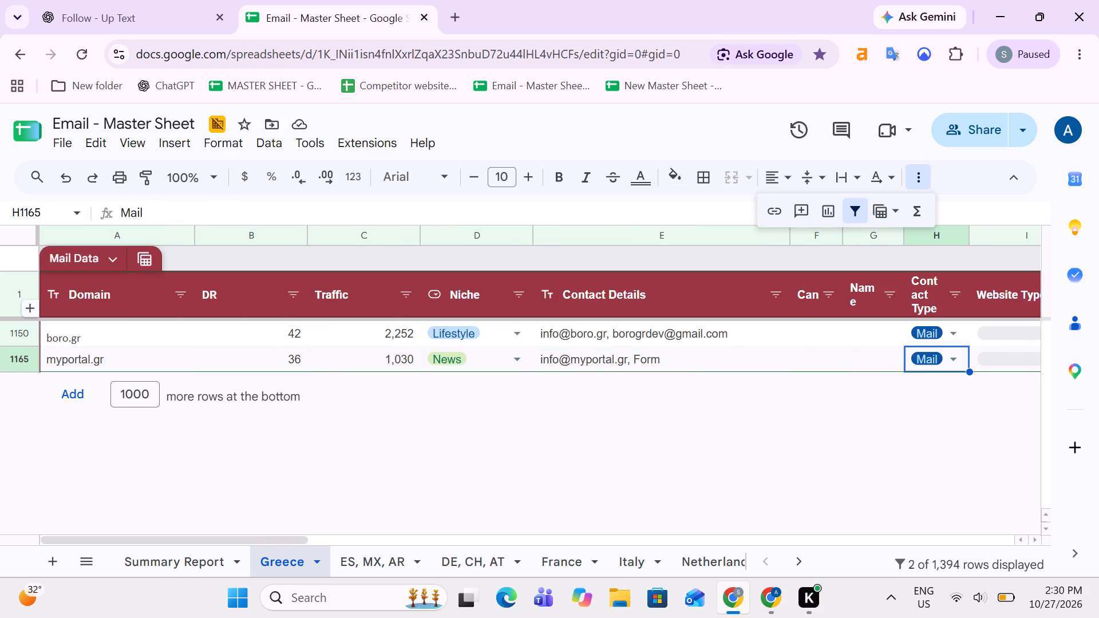
Examine the myportal.gr row from its contact type column back to its domain.
{"action": "key", "text": "Right"}
{"action": "key", "text": "Right"}
{"action": "key", "text": "Right"}
{"action": "key", "text": "Right"}
{"action": "key", "text": "Right"}
{"action": "key", "text": "Left"}
{"action": "key", "text": "Left"}
{"action": "key", "text": "Left"}
{"action": "key", "text": "Left"}
{"action": "key", "text": "Left"}
{"action": "key", "text": "Left"}
{"action": "key", "text": "Left"}
{"action": "key", "text": "Left"}
{"action": "key", "text": "Left"}
{"action": "key", "text": "Left"}
{"action": "key", "text": "Left"}
{"action": "key", "text": "Left"}
{"action": "key", "text": "Left"}
{"action": "key", "text": "Left"}
{"action": "key", "text": "Left"}
{"action": "key", "text": "Left"}
{"action": "key", "text": "Left"}
{"action": "key", "text": "Left"}
{"action": "key", "text": "Left"}
{"action": "key", "text": "Left"}
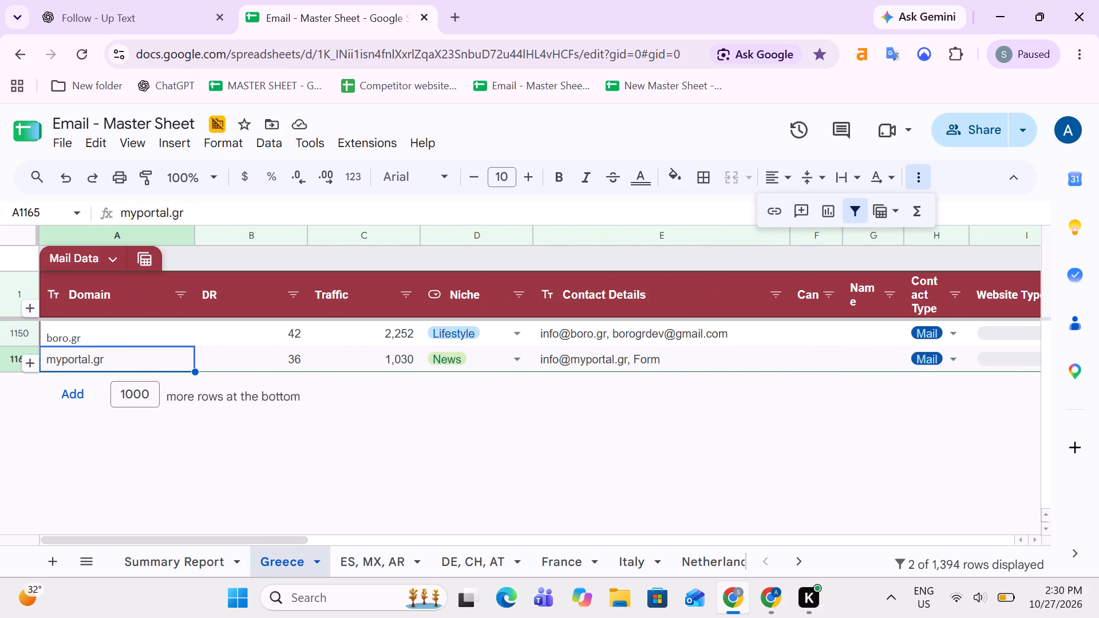
Review the myportal.gr row across to its post dates, Follow-up 1 and First Follow Up Date columns.
{"action": "key", "text": "Right"}
{"action": "key", "text": "Right"}
{"action": "key", "text": "Right"}
{"action": "key", "text": "Right"}
{"action": "key", "text": "Right"}
{"action": "key", "text": "Right"}
{"action": "key", "text": "Right"}
{"action": "key", "text": "Right"}
{"action": "key", "text": "Right"}
{"action": "key", "text": "Right"}
{"action": "key", "text": "Right"}
{"action": "key", "text": "Right"}
{"action": "key", "text": "Right"}
{"action": "key", "text": "Right"}
{"action": "key", "text": "Right"}
{"action": "key", "text": "Right"}
{"action": "key", "text": "Right"}
{"action": "key", "text": "Right"}
{"action": "key", "text": "Left"}
{"action": "key", "text": "Left"}
{"action": "key", "text": "Left"}
{"action": "key", "text": "Left"}
{"action": "key", "text": "Left"}
{"action": "key", "text": "Left"}
{"action": "key", "text": "Left"}
{"action": "key", "text": "Left"}
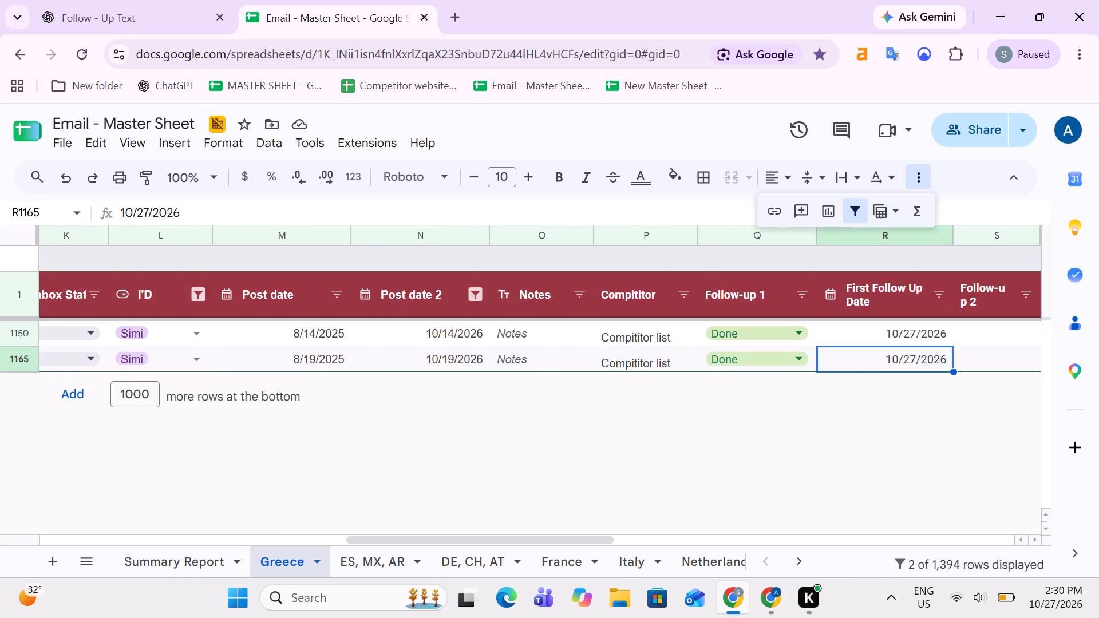
{"action": "key", "text": "Left"}
{"action": "key", "text": "Left"}
{"action": "key", "text": "Left"}
{"action": "key", "text": "Right"}
{"action": "key", "text": "Right"}
{"action": "key", "text": "Right"}
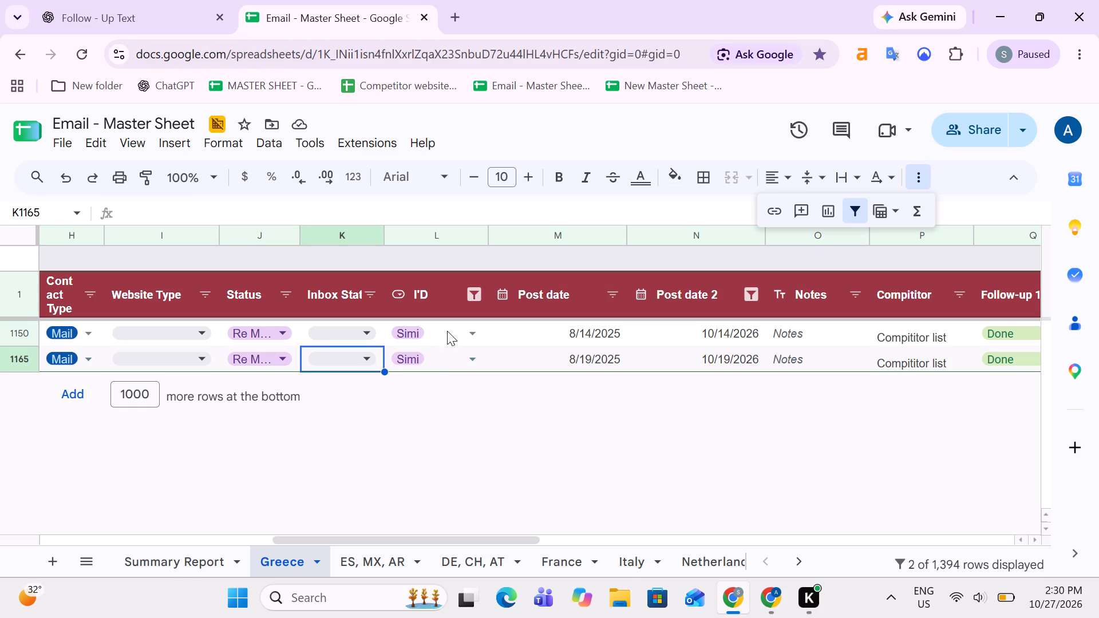
Filter the Greece sheet's I'D column to show only Rania's rows.
{"action": "left_click", "coordinate": [483, 290]}
{"action": "scroll", "coordinate": [377, 418], "scroll_direction": "down", "scroll_amount": 3}
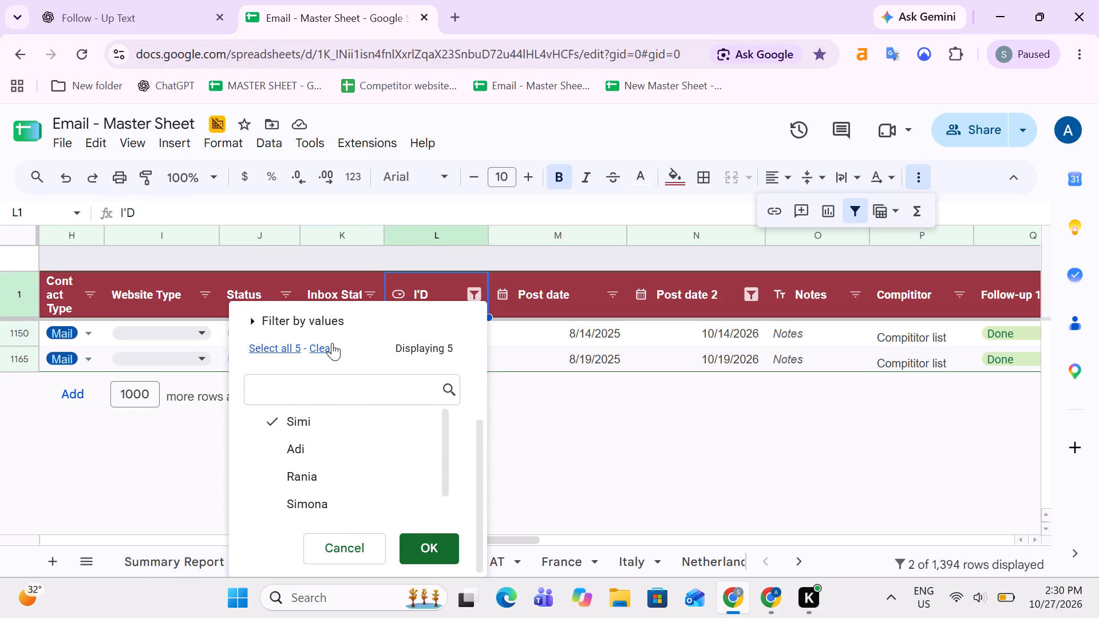
{"action": "left_click", "coordinate": [327, 343]}
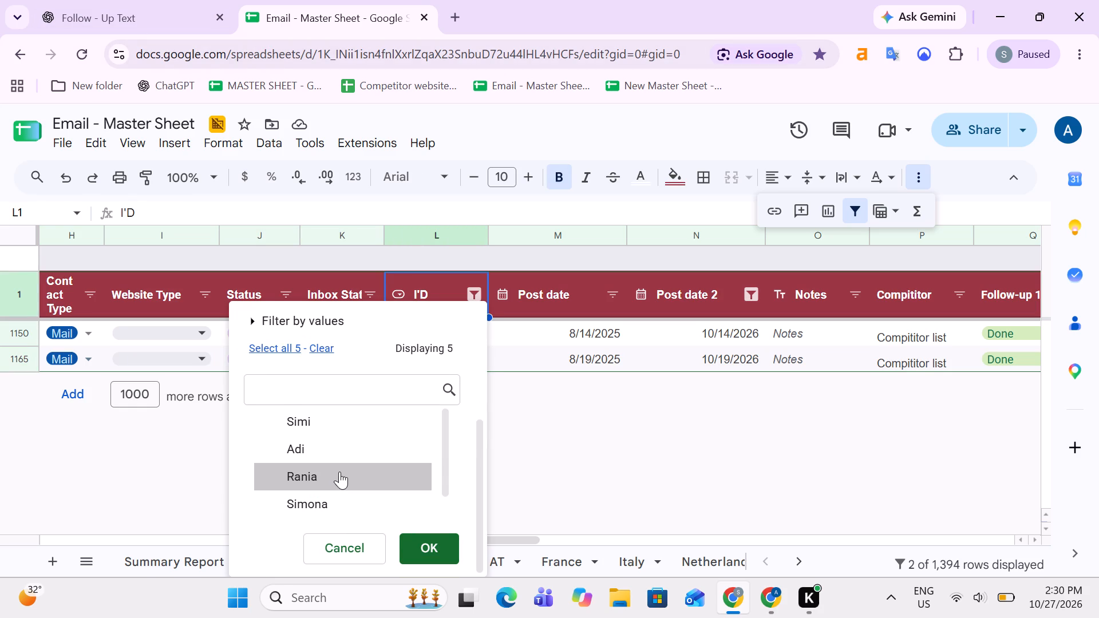
{"action": "left_click", "coordinate": [341, 472]}
{"action": "left_click", "coordinate": [417, 542]}
Review Rania's first listed row across to its post date and follow-up columns.
{"action": "key", "text": "Down"}
{"action": "key", "text": "Right"}
{"action": "key", "text": "Right"}
{"action": "key", "text": "Right"}
{"action": "key", "text": "Right"}
{"action": "key", "text": "Right"}
{"action": "key", "text": "Right"}
{"action": "key", "text": "Right"}
{"action": "key", "text": "Right"}
{"action": "key", "text": "Right"}
{"action": "key", "text": "Right"}
{"action": "key", "text": "Right"}
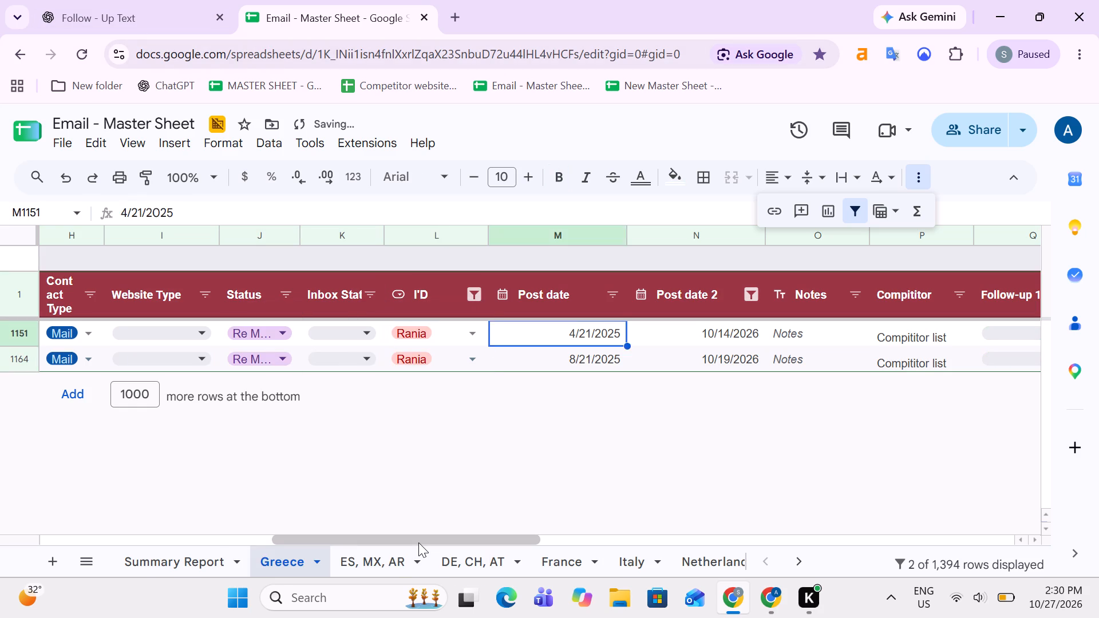
{"action": "key", "text": "Left"}
{"action": "key", "text": "Left"}
{"action": "key", "text": "Left"}
{"action": "key", "text": "Left"}
{"action": "key", "text": "Left"}
{"action": "key", "text": "Left"}
{"action": "key", "text": "Left"}
{"action": "key", "text": "Left"}
{"action": "key", "text": "Left"}
{"action": "key", "text": "Left"}
{"action": "key", "text": "Left"}
{"action": "key", "text": "Left"}
{"action": "key", "text": "Left"}
{"action": "key", "text": "Left"}
{"action": "key", "text": "Left"}
{"action": "key", "text": "Left"}
{"action": "key", "text": "Left"}
{"action": "key", "text": "Left"}
{"action": "key", "text": "Left"}
{"action": "key", "text": "Left"}
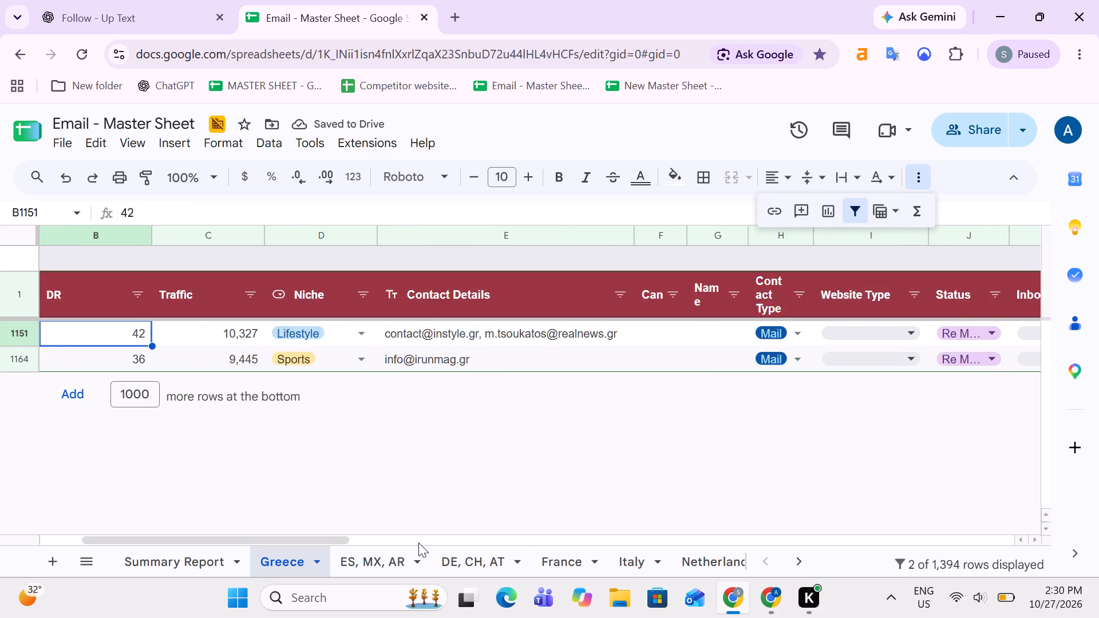
{"action": "key", "text": "ctrl+c"}
{"action": "key", "text": "alt+Tab"}
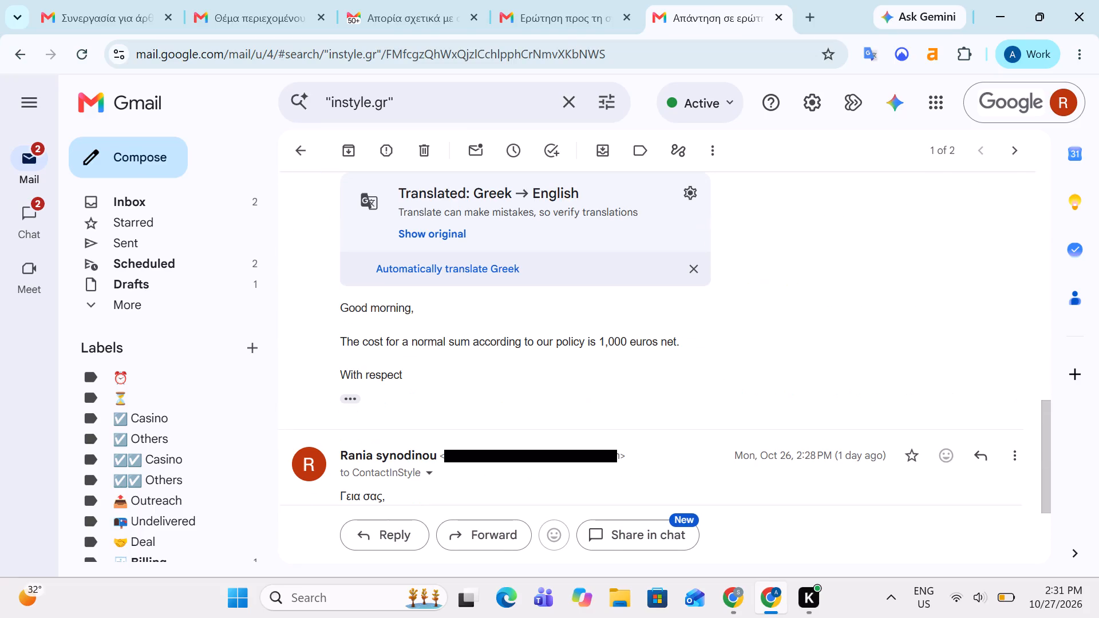
{"action": "scroll", "coordinate": [558, 414], "scroll_direction": "up", "scroll_amount": 5}
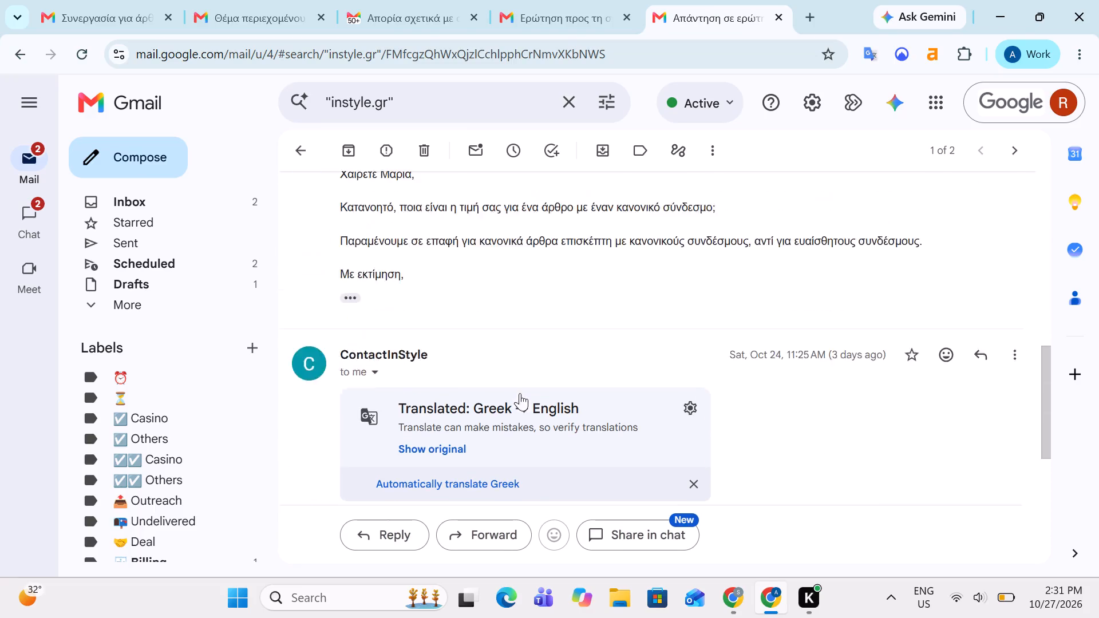
{"action": "scroll", "coordinate": [520, 393], "scroll_direction": "up", "scroll_amount": 7}
Examine the ContactInStyle thread from its October 14 message through the October 19 reply to the latest message.
{"action": "left_click", "coordinate": [481, 287]}
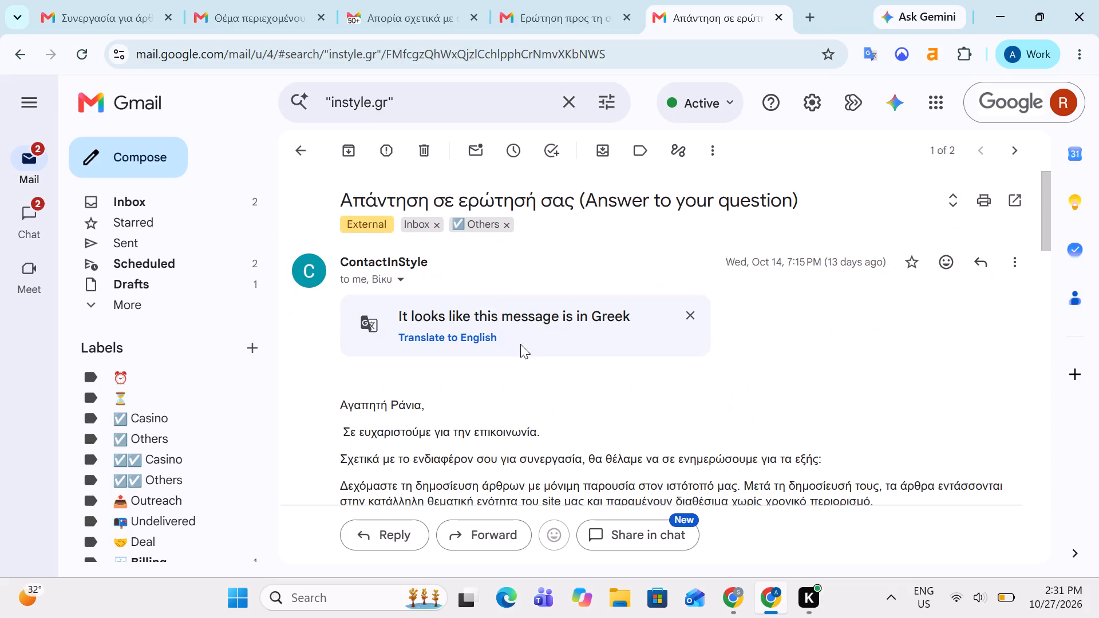
{"action": "scroll", "coordinate": [520, 344], "scroll_direction": "down", "scroll_amount": 7}
{"action": "scroll", "coordinate": [536, 381], "scroll_direction": "up", "scroll_amount": 2}
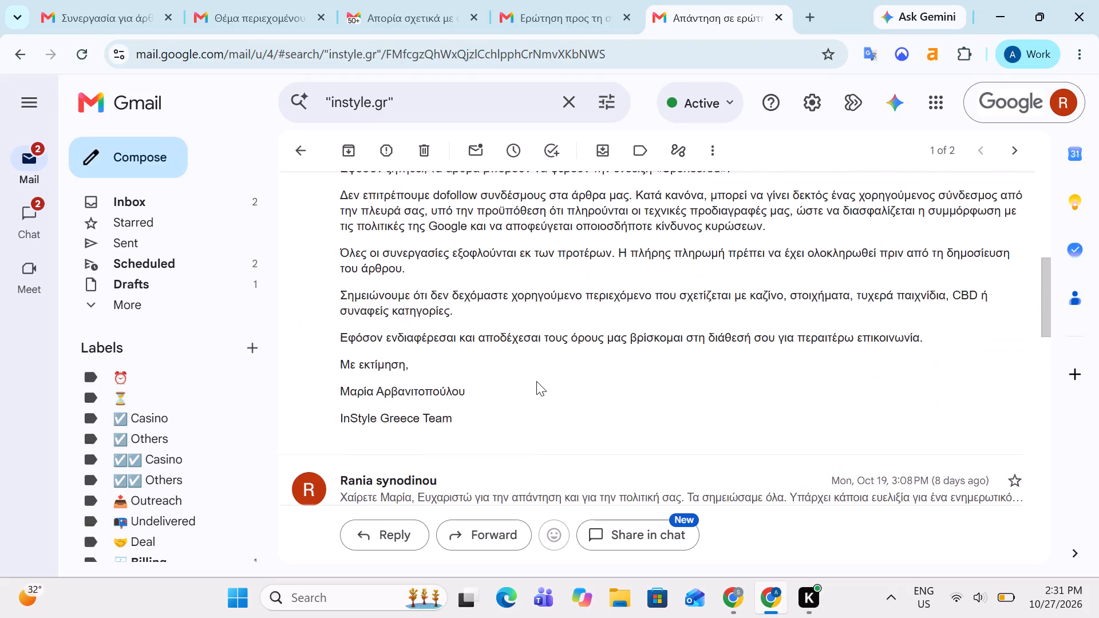
{"action": "scroll", "coordinate": [536, 386], "scroll_direction": "up", "scroll_amount": 3}
{"action": "scroll", "coordinate": [536, 386], "scroll_direction": "down", "scroll_amount": 6}
{"action": "left_click", "coordinate": [497, 256]}
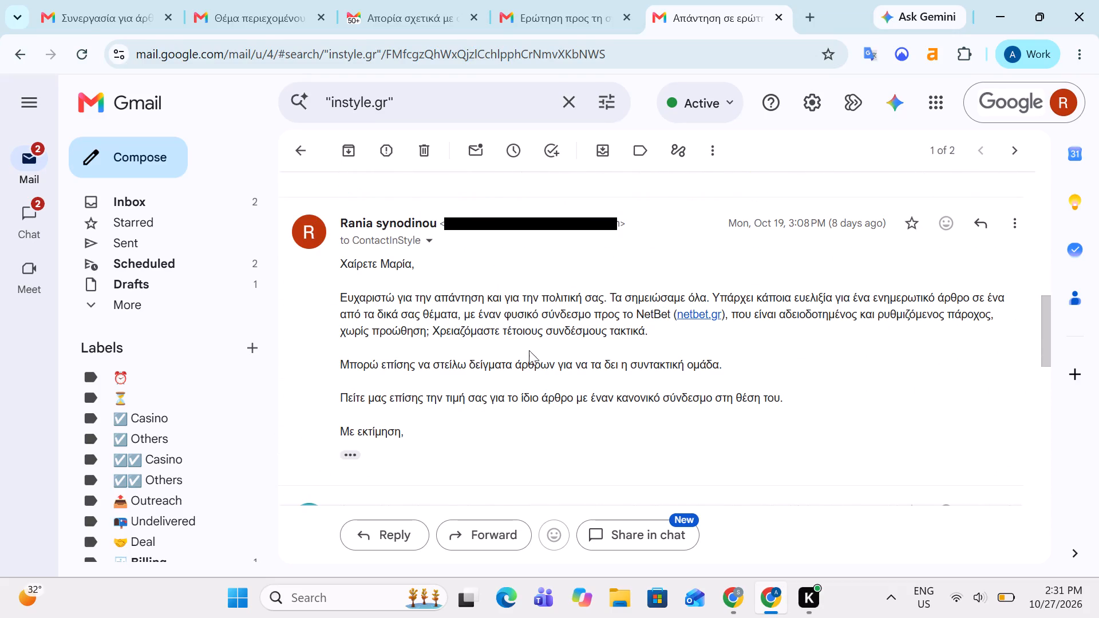
{"action": "scroll", "coordinate": [541, 359], "scroll_direction": "down", "scroll_amount": 5}
{"action": "scroll", "coordinate": [440, 312], "scroll_direction": "down", "scroll_amount": 7}
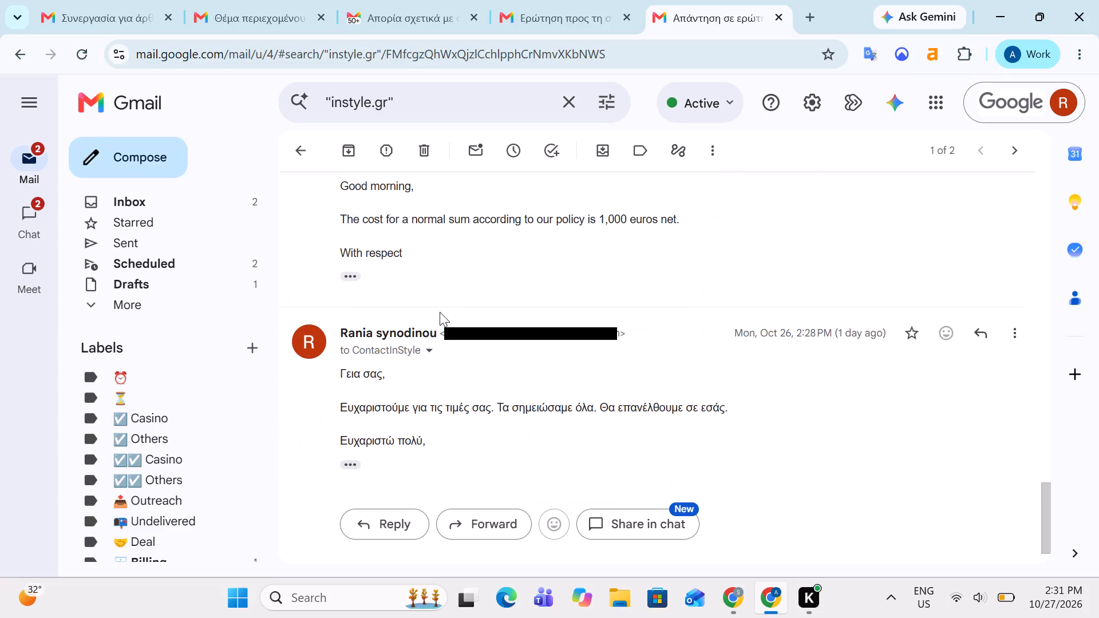
{"action": "scroll", "coordinate": [440, 312], "scroll_direction": "down", "scroll_amount": 3}
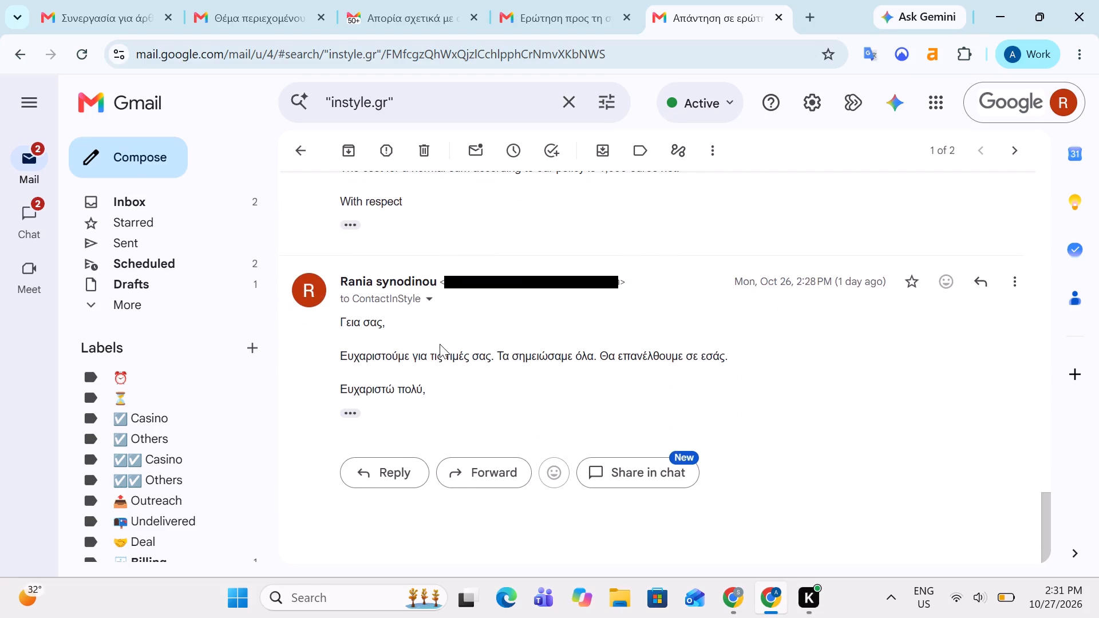
Return to the Greece sheet and set instyle.gr's Inbox Status, choosing from the options matching "y".
{"action": "key", "text": "alt+Tab"}
{"action": "key", "text": "Right"}
{"action": "key", "text": "Right"}
{"action": "key", "text": "Right"}
{"action": "key", "text": "Right"}
{"action": "key", "text": "Right"}
{"action": "key", "text": "Right"}
{"action": "key", "text": "Right"}
{"action": "key", "text": "Right"}
{"action": "key", "text": "Right"}
{"action": "key", "text": "Right"}
{"action": "key", "text": "Right"}
{"action": "key", "text": "Right"}
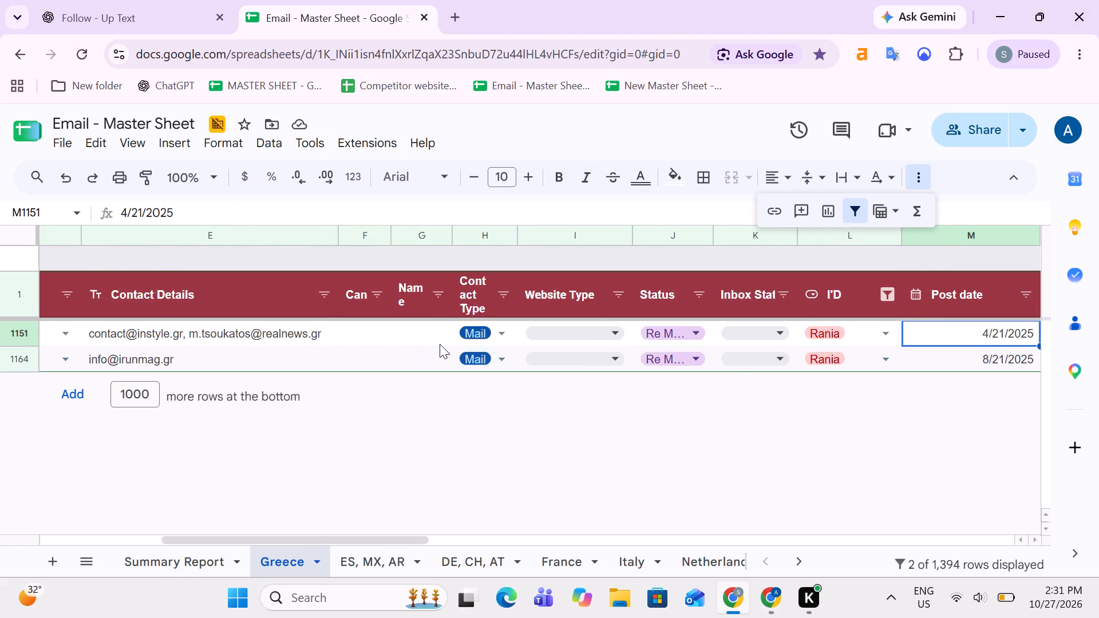
{"action": "key", "text": "Right"}
{"action": "key", "text": "Right"}
{"action": "key", "text": "Left"}
{"action": "key", "text": "Left"}
{"action": "key", "text": "Left"}
{"action": "key", "text": "Left"}
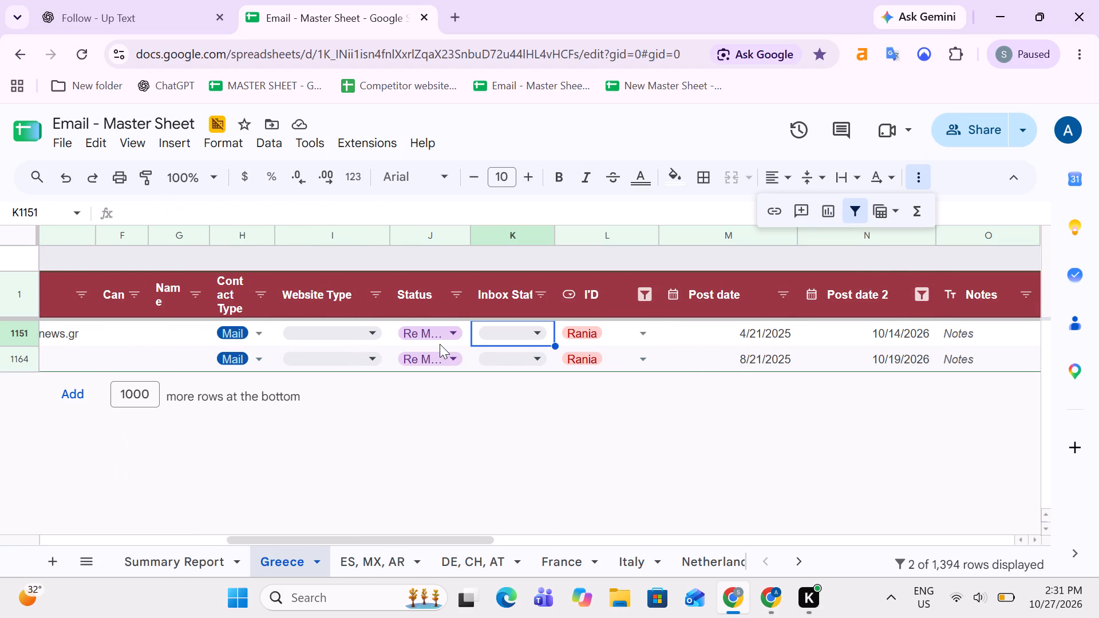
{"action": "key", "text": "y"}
{"action": "key", "text": "Down"}
{"action": "key", "text": "Return"}
Copy the irunmag.gr domain from the Greece sheet and search Rania's mailbox for the exact phrase "irunmag.gr" in quotation marks.
{"action": "key", "text": "Left"}
{"action": "key", "text": "Left"}
{"action": "key", "text": "Left"}
{"action": "key", "text": "Left"}
{"action": "key", "text": "Left"}
{"action": "key", "text": "Left"}
{"action": "key", "text": "Left"}
{"action": "key", "text": "Left"}
{"action": "key", "text": "Left"}
{"action": "key", "text": "Left"}
{"action": "key", "text": "Left"}
{"action": "key", "text": "Left"}
{"action": "key", "text": "Left"}
{"action": "key", "text": "Left"}
{"action": "key", "text": "Left"}
{"action": "key", "text": "Left"}
{"action": "key", "text": "Left"}
{"action": "key", "text": "Left"}
{"action": "key", "text": "Left"}
{"action": "key", "text": "Left"}
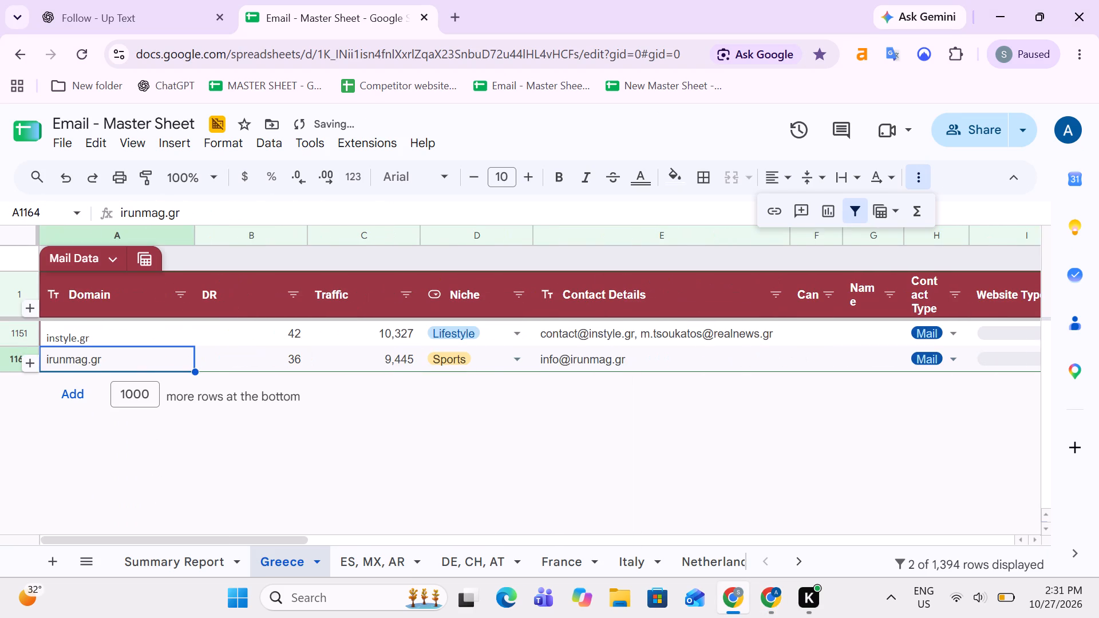
{"action": "key", "text": "ctrl+c"}
{"action": "key", "text": "alt+Tab"}
{"action": "left_click", "coordinate": [590, 94]}
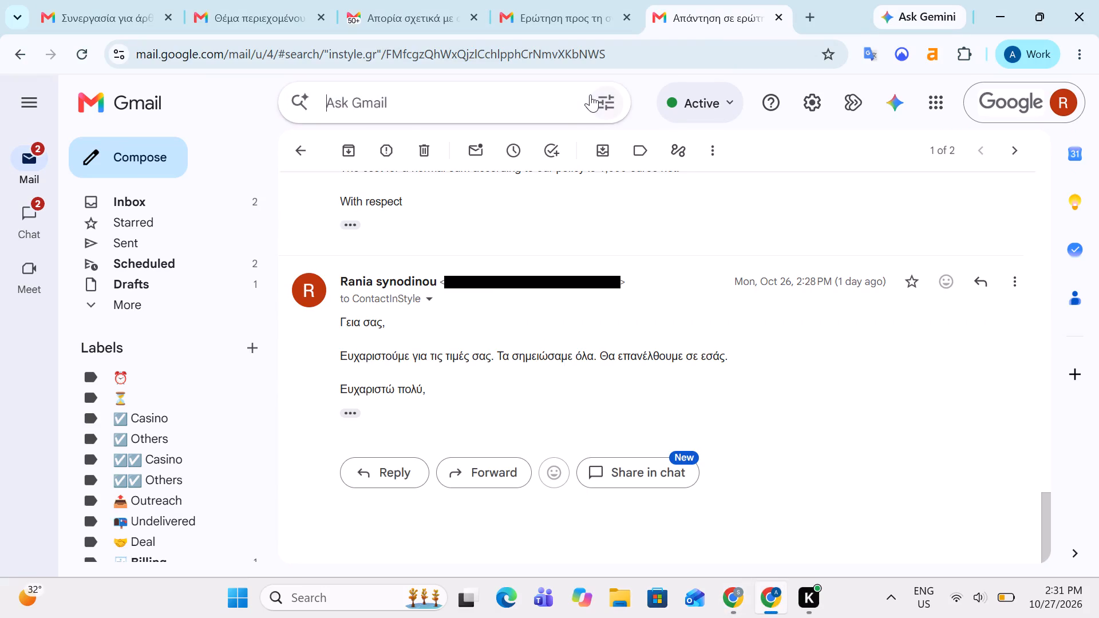
{"action": "key", "text": "ctrl+v"}
{"action": "key", "text": "shift+quotedbl"}
{"action": "key", "text": "Left"}
{"action": "key", "text": "Left"}
{"action": "key", "text": "Left"}
{"action": "key", "text": "Left"}
{"action": "key", "text": "Left"}
{"action": "key", "text": "Left"}
{"action": "key", "text": "Left"}
{"action": "key", "text": "Left"}
{"action": "key", "text": "Left"}
{"action": "key", "text": "Left"}
{"action": "key", "text": "Left"}
{"action": "key", "text": "Left"}
{"action": "key", "text": "Left"}
{"action": "key", "text": "Left"}
{"action": "key", "text": "Left"}
{"action": "key", "text": "Left"}
{"action": "key", "text": "Left"}
{"action": "key", "text": "Left"}
{"action": "key", "text": "Left"}
{"action": "key", "text": "Left"}
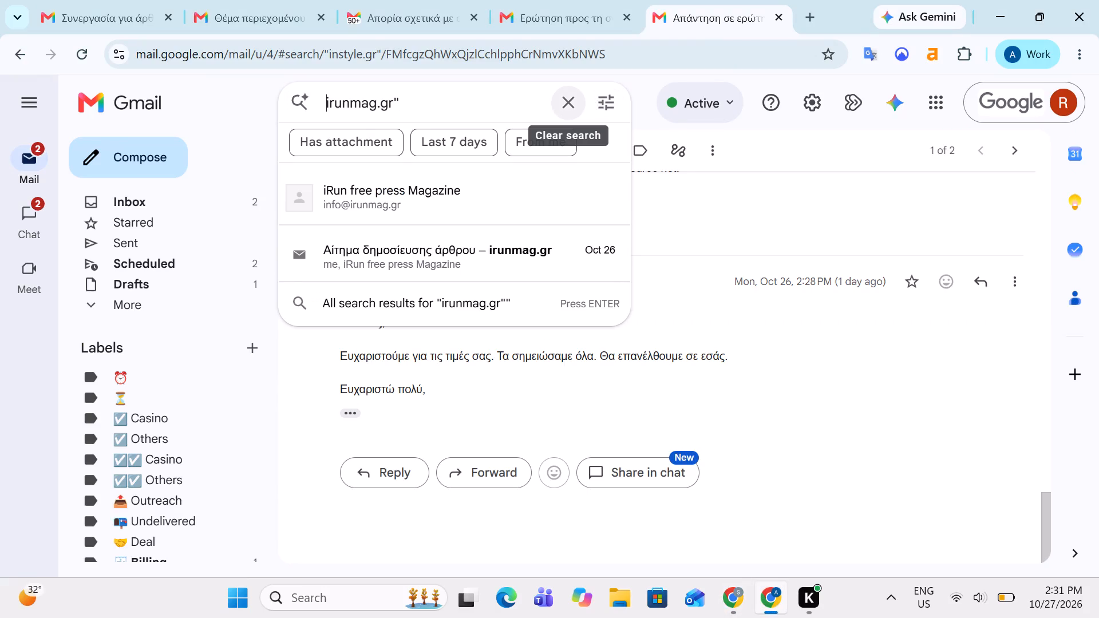
{"action": "key", "text": "shift+quotedbl"}
{"action": "key", "text": "Return"}
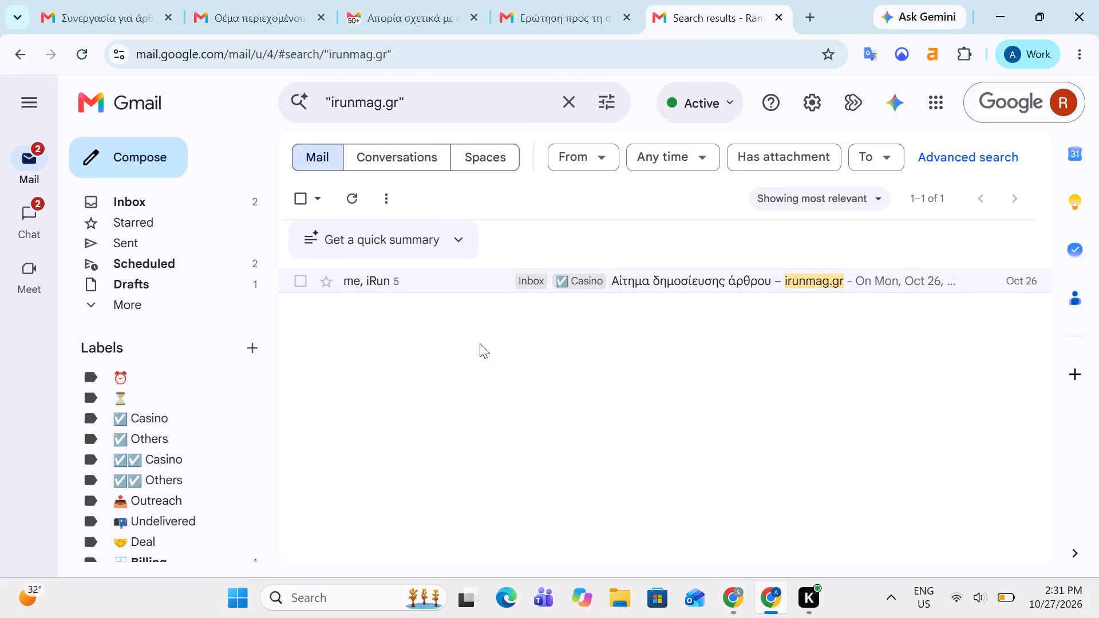
Return to the Greece sheet and set irunmag.gr's Inbox Status to Yes.
{"action": "key", "text": "alt+Tab"}
{"action": "key", "text": "Right"}
{"action": "key", "text": "Right"}
{"action": "key", "text": "Right"}
{"action": "key", "text": "Right"}
{"action": "key", "text": "Right"}
{"action": "key", "text": "Right"}
{"action": "key", "text": "Right"}
{"action": "key", "text": "Right"}
{"action": "key", "text": "Right"}
{"action": "key", "text": "Right"}
{"action": "key", "text": "Right"}
{"action": "key", "text": "Right"}
{"action": "key", "text": "Left"}
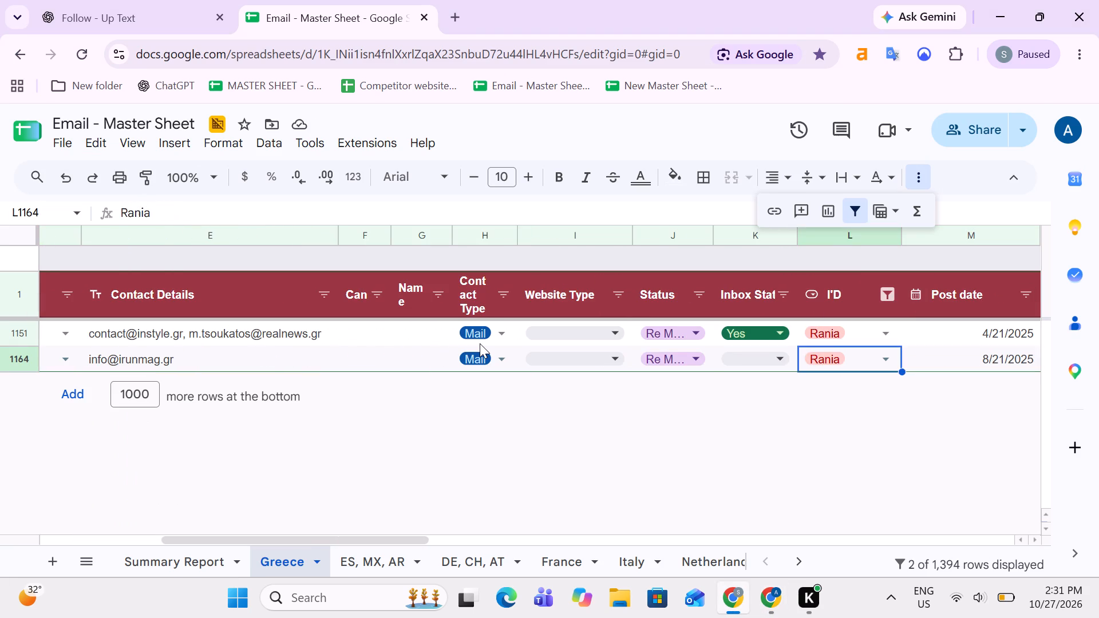
{"action": "key", "text": "Left"}
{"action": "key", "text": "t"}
{"action": "key", "text": "BackSpace"}
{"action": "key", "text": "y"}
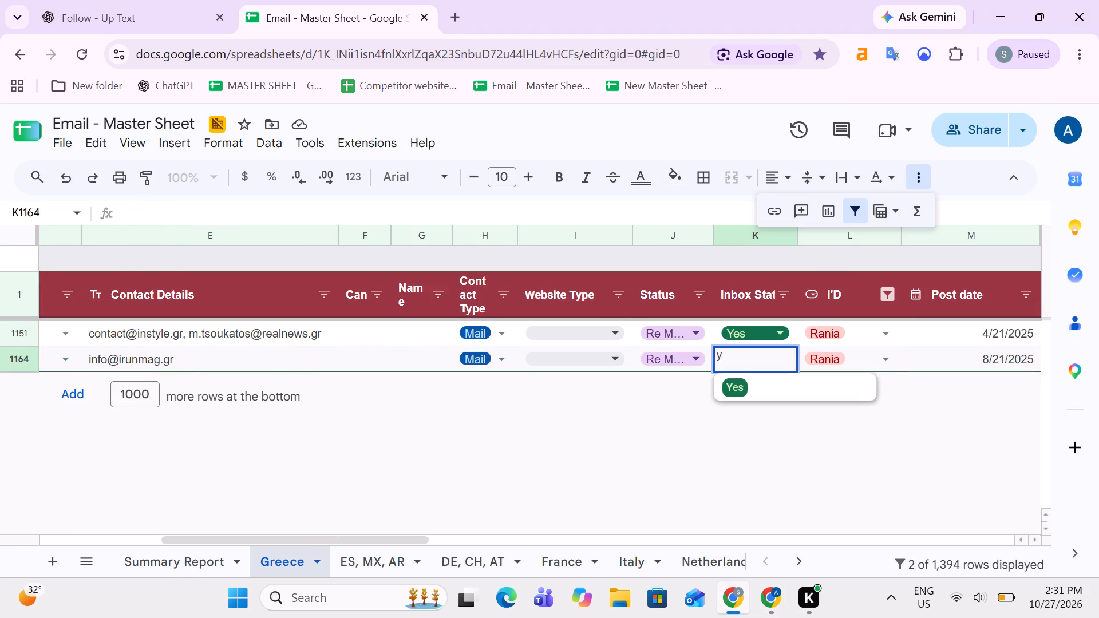
{"action": "key", "text": "Down"}
{"action": "key", "text": "Return"}
Open the I'D column's filter values, where Rania is the selected sender.
{"action": "key", "text": "Up"}
{"action": "key", "text": "Up"}
{"action": "key", "text": "Right"}
{"action": "key", "text": "Down"}
{"action": "key", "text": "Right"}
{"action": "key", "text": "Right"}
{"action": "key", "text": "Right"}
{"action": "key", "text": "Right"}
{"action": "key", "text": "Right"}
{"action": "key", "text": "Right"}
{"action": "key", "text": "Right"}
{"action": "key", "text": "Right"}
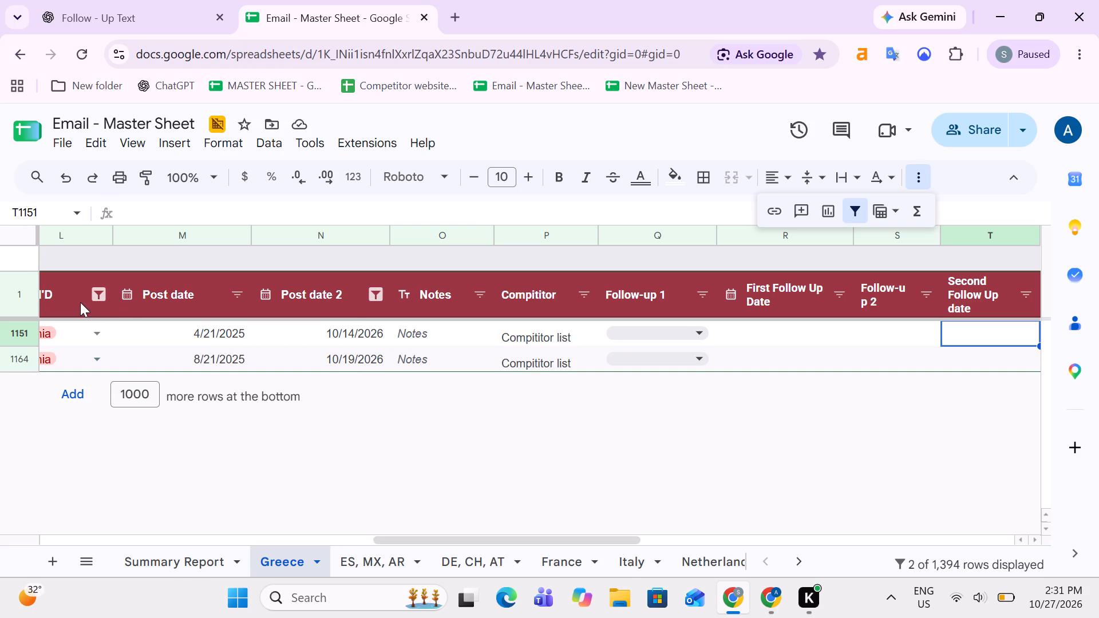
{"action": "left_click", "coordinate": [97, 293]}
{"action": "scroll", "coordinate": [139, 391], "scroll_direction": "down", "scroll_amount": 3}
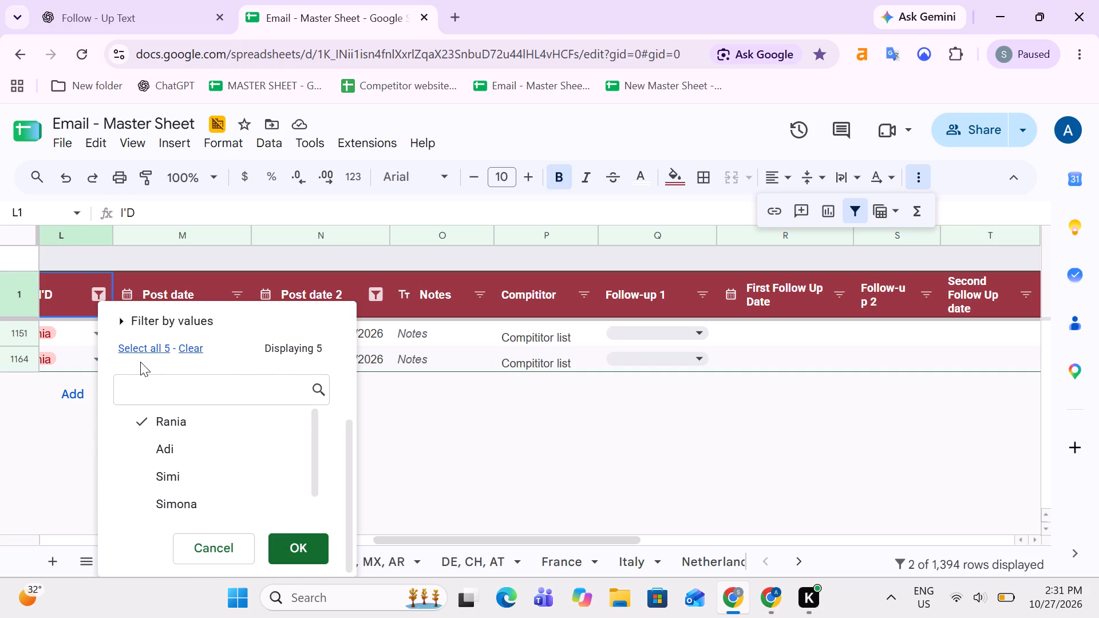
Remove the I'D filter by selecting all of its values.
{"action": "left_click", "coordinate": [140, 348]}
{"action": "left_click", "coordinate": [303, 555]}
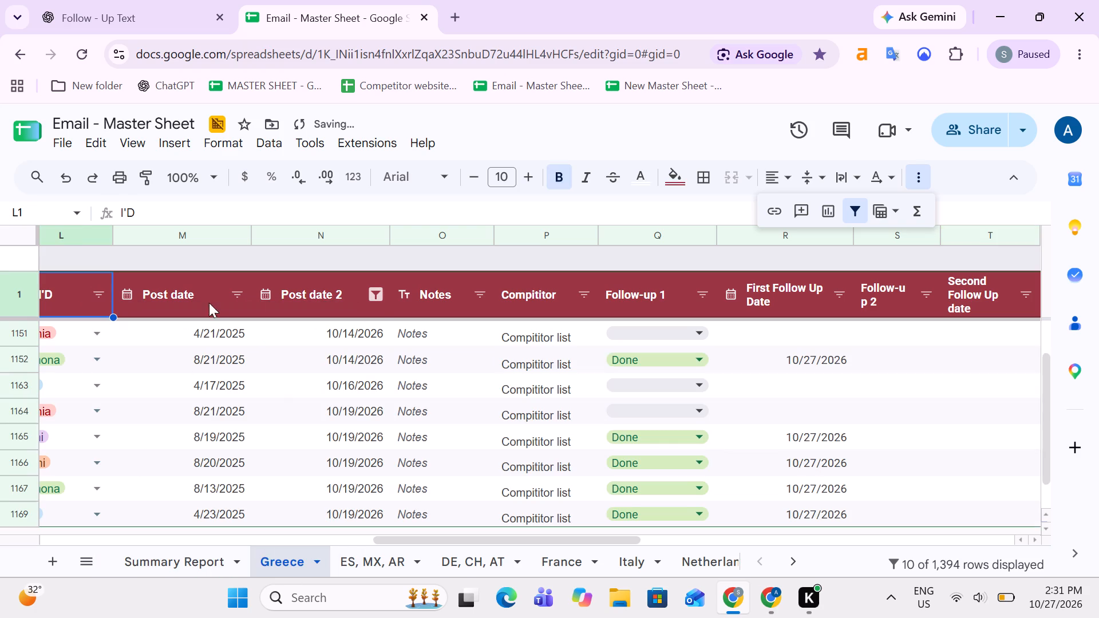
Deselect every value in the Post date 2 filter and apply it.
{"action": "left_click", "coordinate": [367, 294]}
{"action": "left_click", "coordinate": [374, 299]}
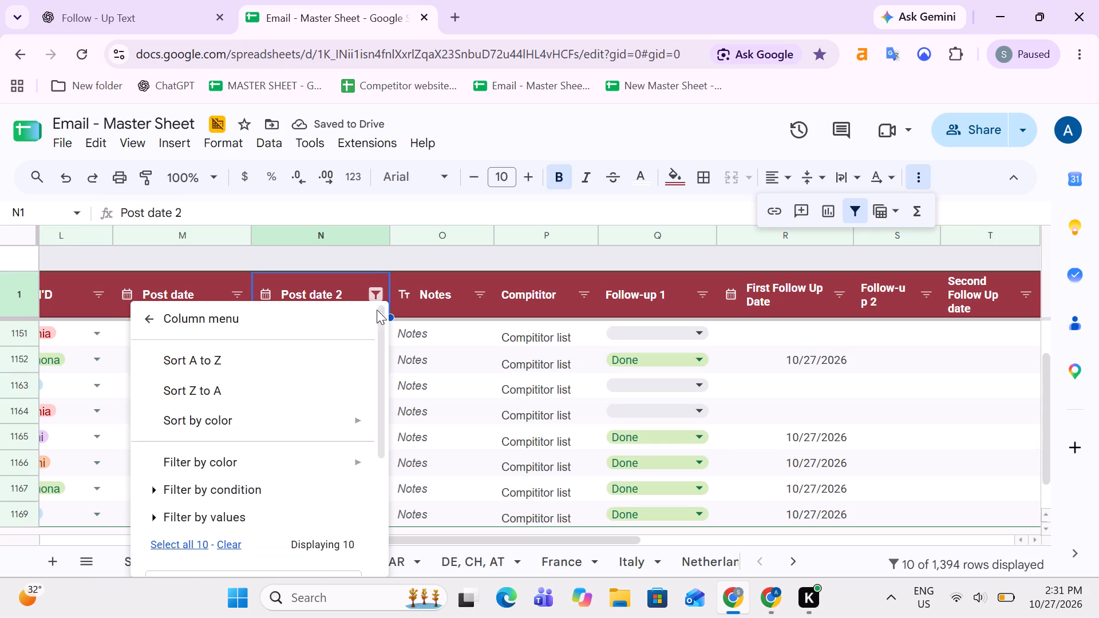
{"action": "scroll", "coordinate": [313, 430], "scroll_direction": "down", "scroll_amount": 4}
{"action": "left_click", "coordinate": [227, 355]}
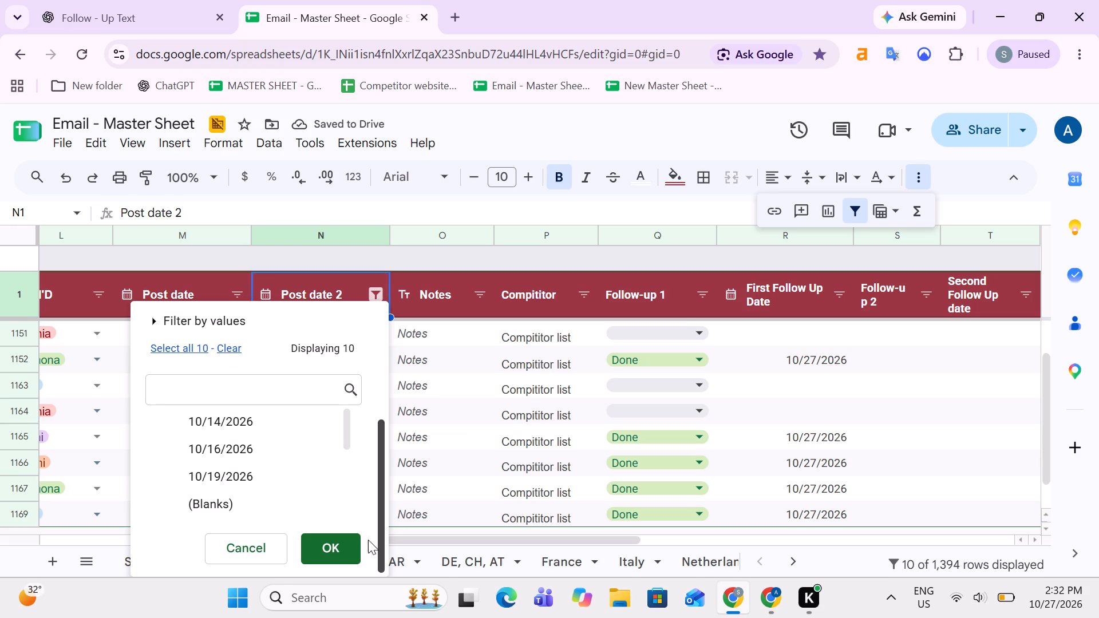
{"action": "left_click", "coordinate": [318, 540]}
Remove the Post date 2 filter by selecting all of its values.
{"action": "left_click", "coordinate": [378, 306]}
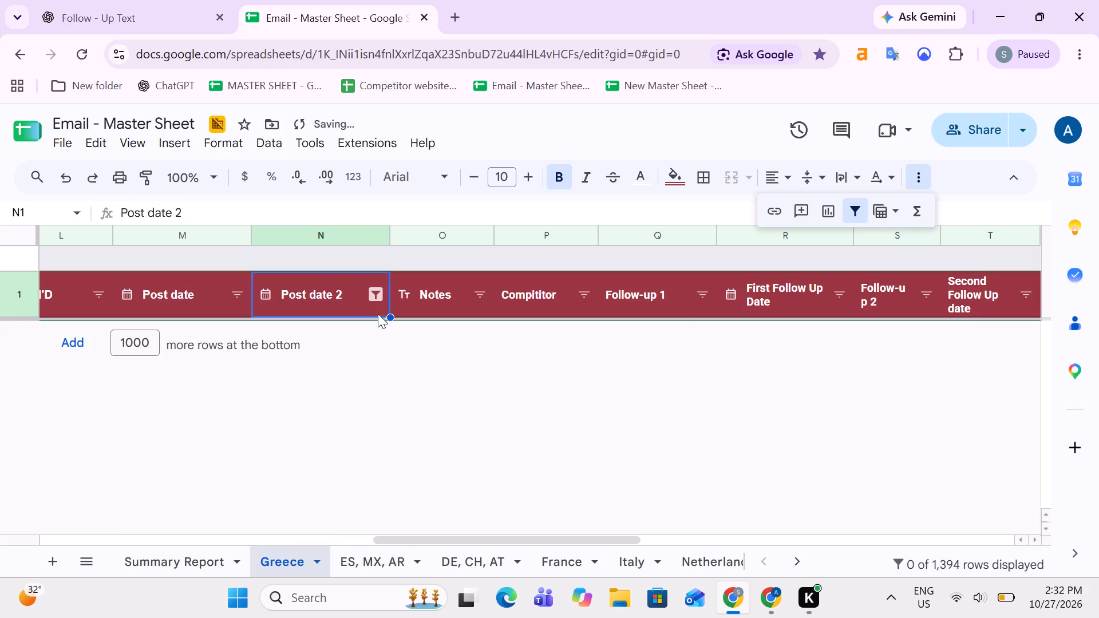
{"action": "left_click", "coordinate": [372, 295]}
{"action": "scroll", "coordinate": [266, 465], "scroll_direction": "down", "scroll_amount": 3}
{"action": "left_click", "coordinate": [185, 353]}
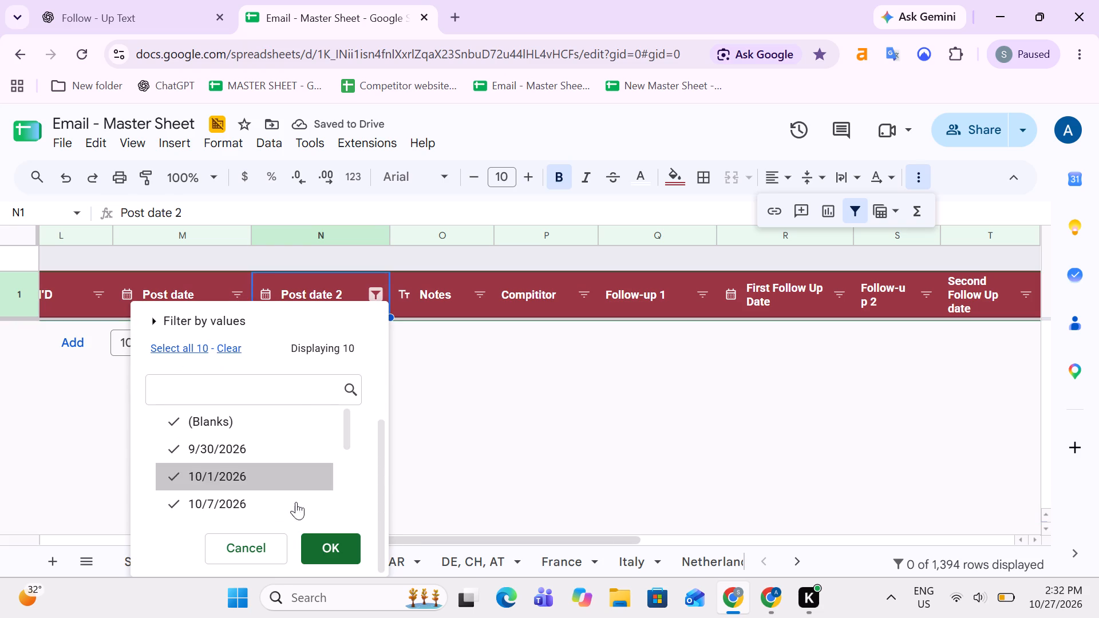
{"action": "left_click", "coordinate": [313, 544]}
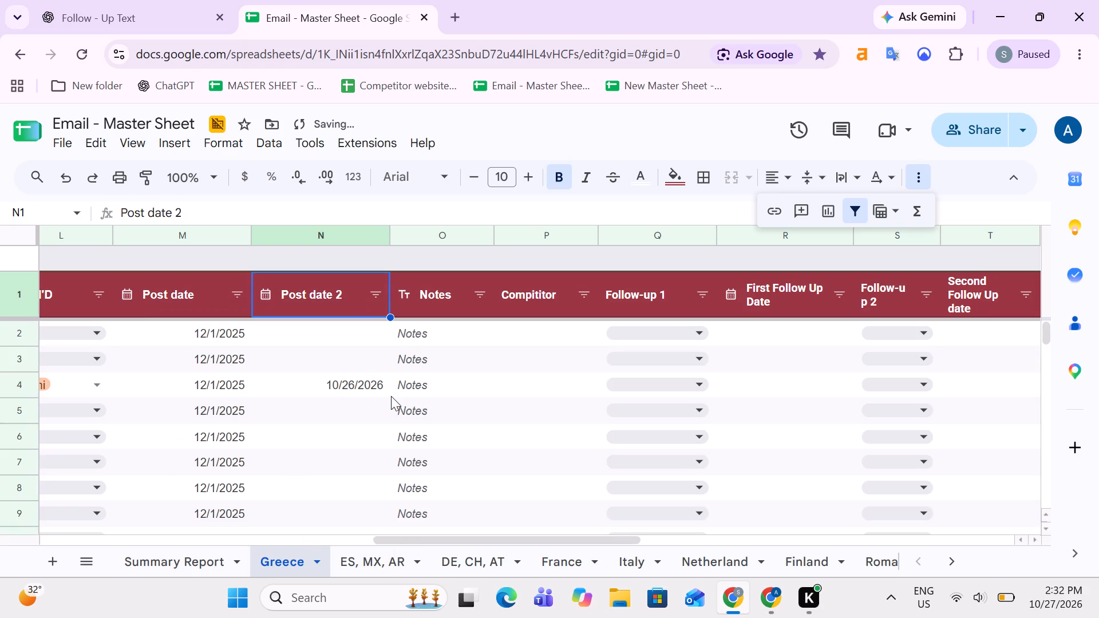
Filter the Post date column to 10/20/2026, 10/21/2026, 10/22/2026 and 10/23/2026, searching its values for 10/2.
{"action": "key", "text": "Down"}
{"action": "key", "text": "Left"}
{"action": "key", "text": "Left"}
{"action": "key", "text": "Left"}
{"action": "key", "text": "Left"}
{"action": "key", "text": "Right"}
{"action": "key", "text": "Right"}
{"action": "key", "text": "Right"}
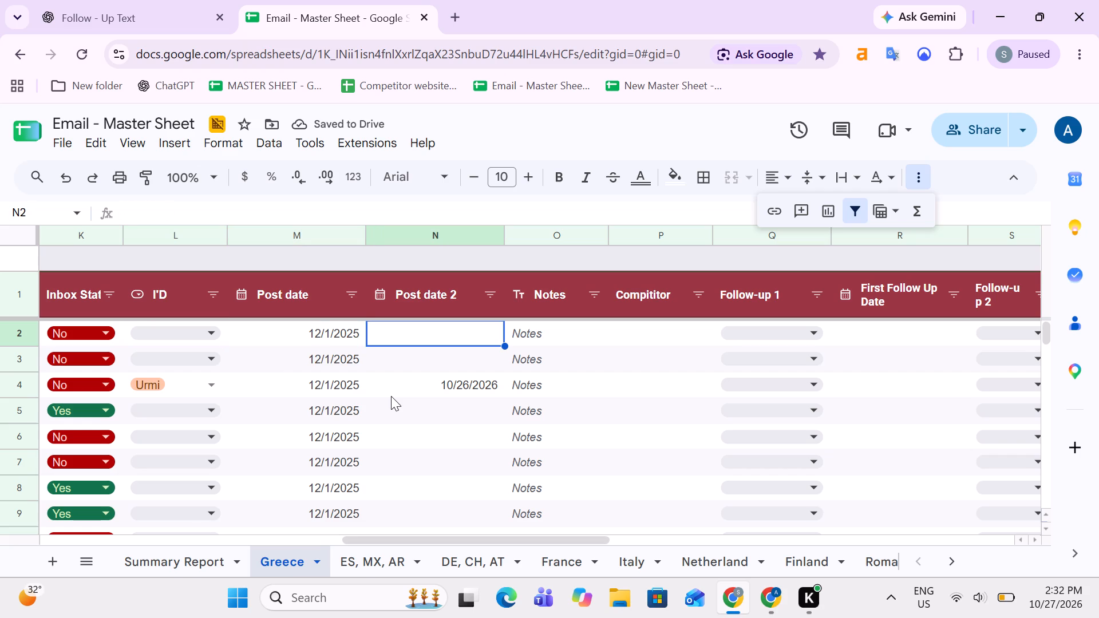
{"action": "left_click", "coordinate": [351, 294]}
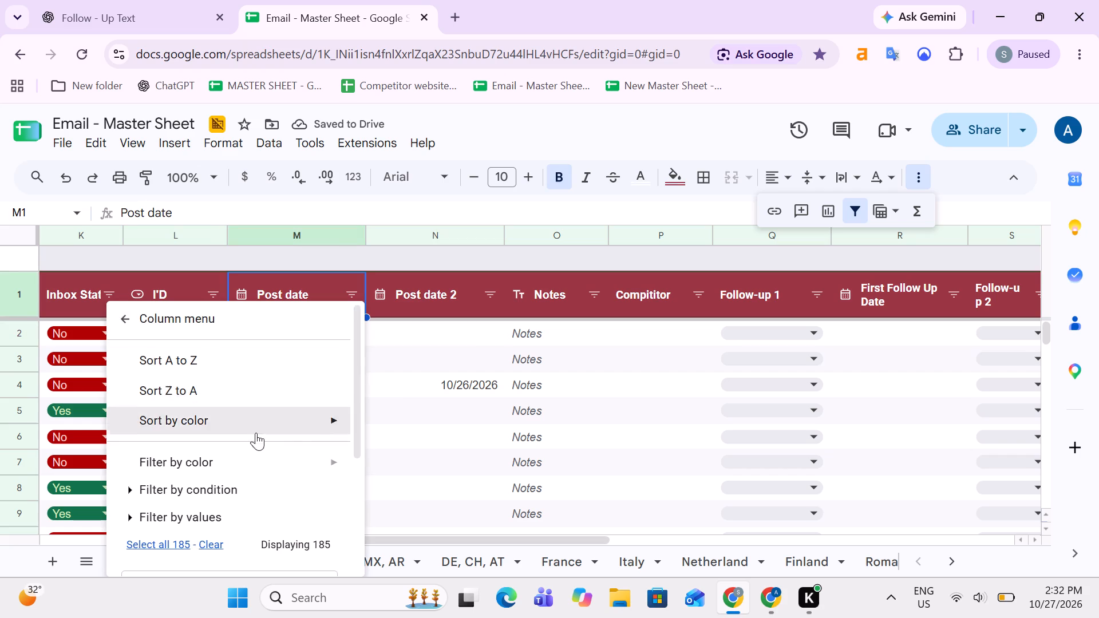
{"action": "scroll", "coordinate": [256, 433], "scroll_direction": "down", "scroll_amount": 2}
{"action": "left_click", "coordinate": [199, 370]}
{"action": "left_click", "coordinate": [223, 423]}
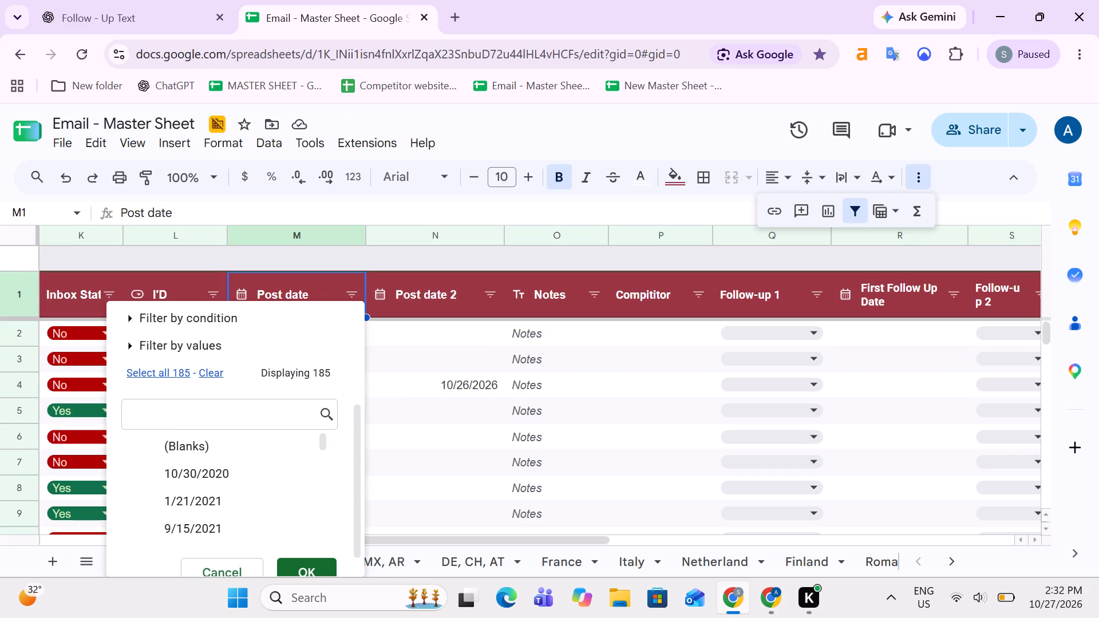
{"action": "type", "text": "10"}
{"action": "type", "text": "/1"}
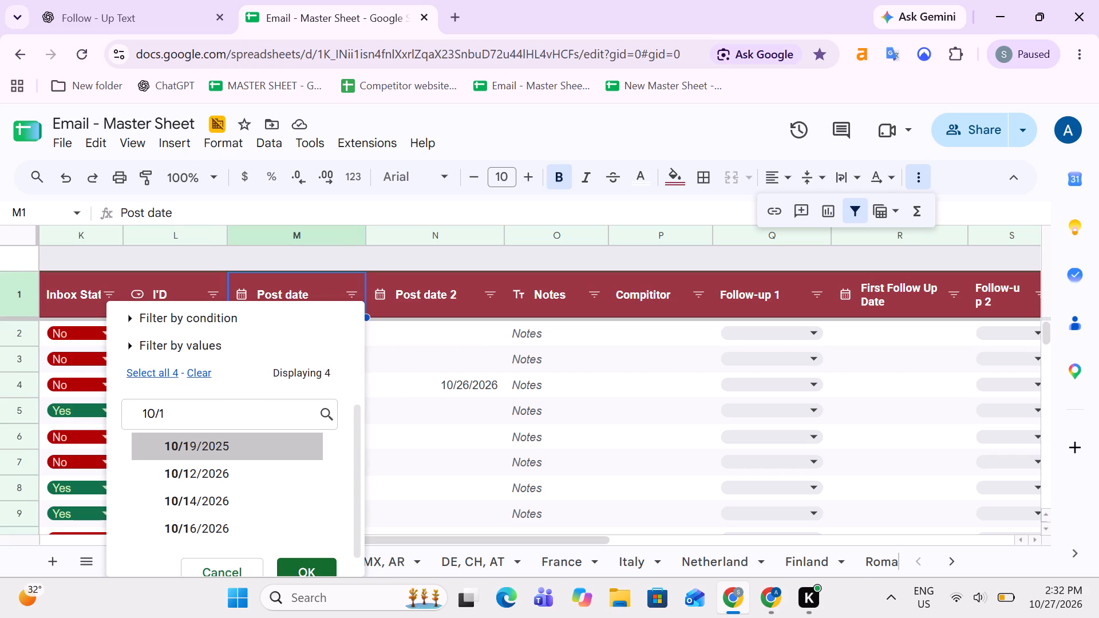
{"action": "scroll", "coordinate": [215, 479], "scroll_direction": "down", "scroll_amount": 3}
{"action": "key", "text": "BackSpace"}
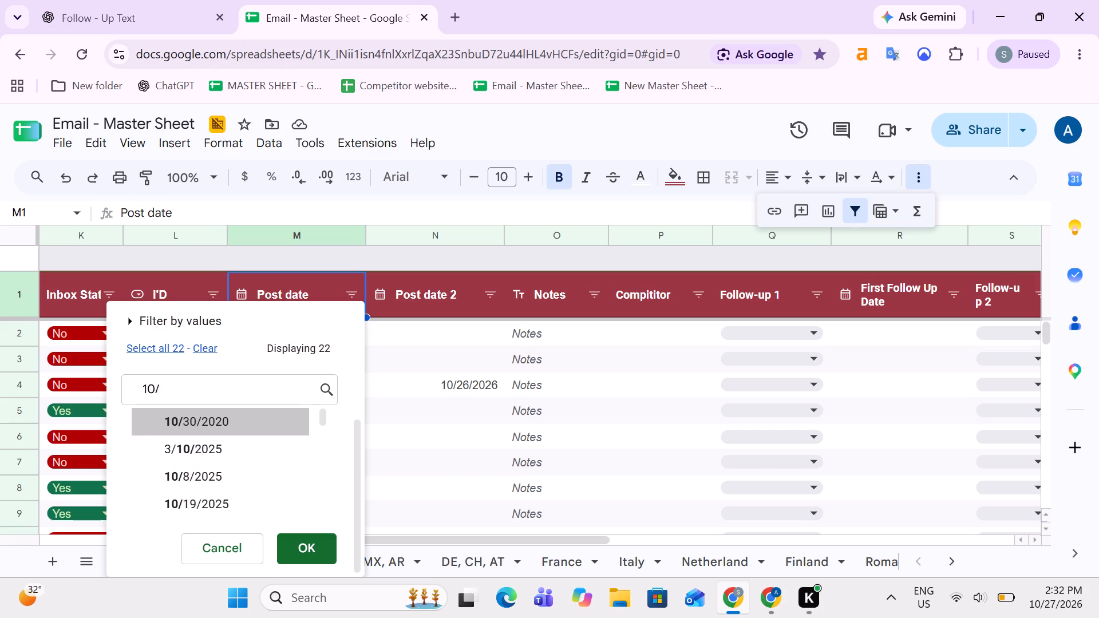
{"action": "key", "text": "2"}
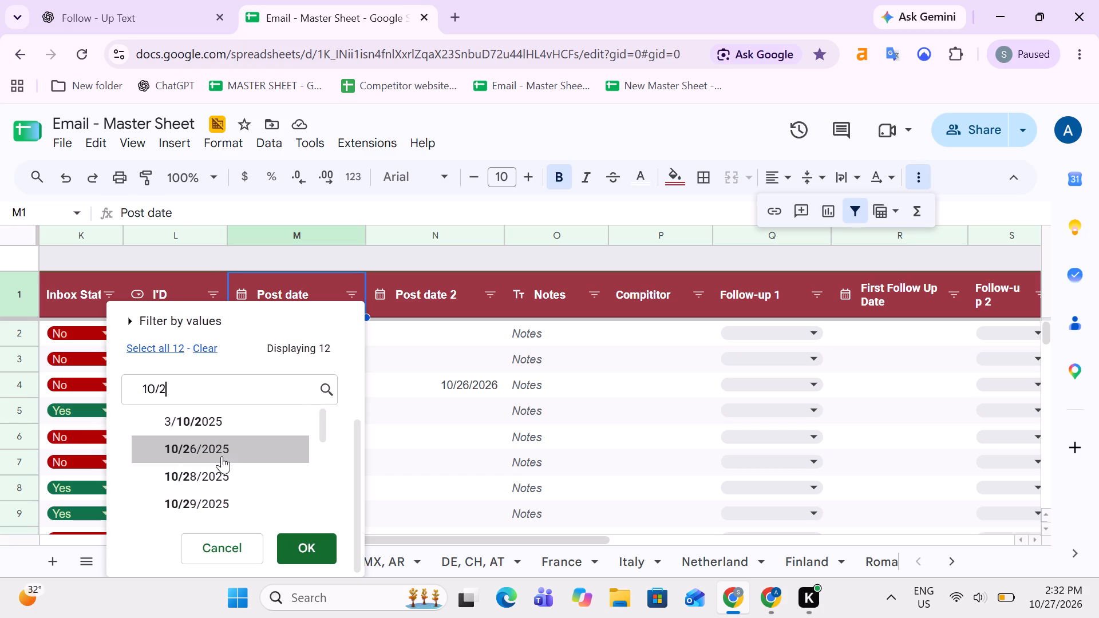
{"action": "scroll", "coordinate": [216, 454], "scroll_direction": "down", "scroll_amount": 1}
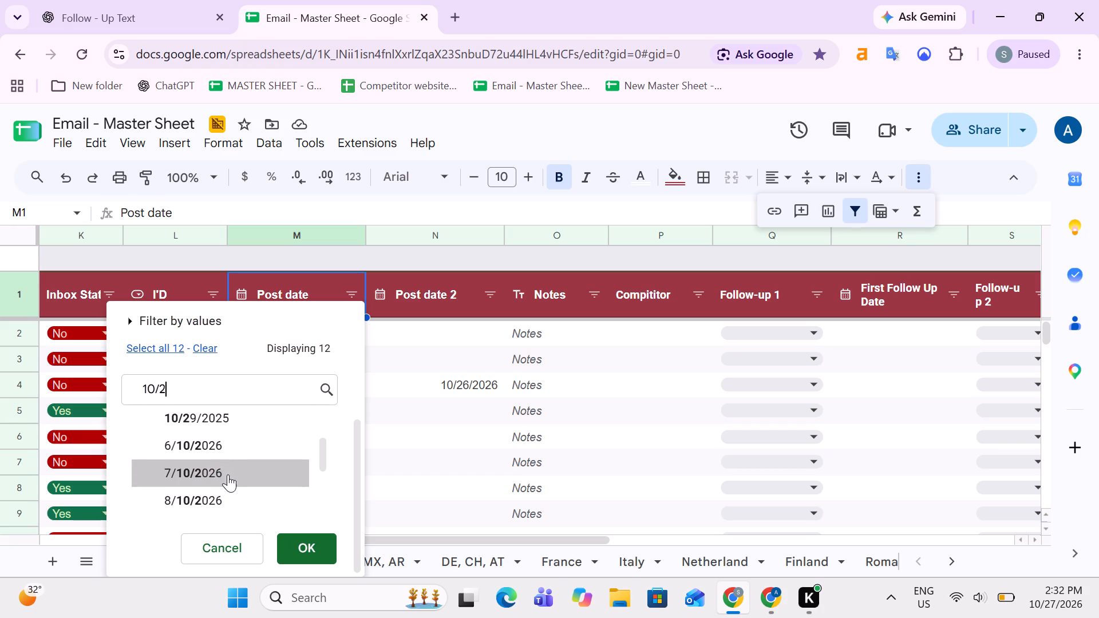
{"action": "scroll", "coordinate": [204, 466], "scroll_direction": "down", "scroll_amount": 1}
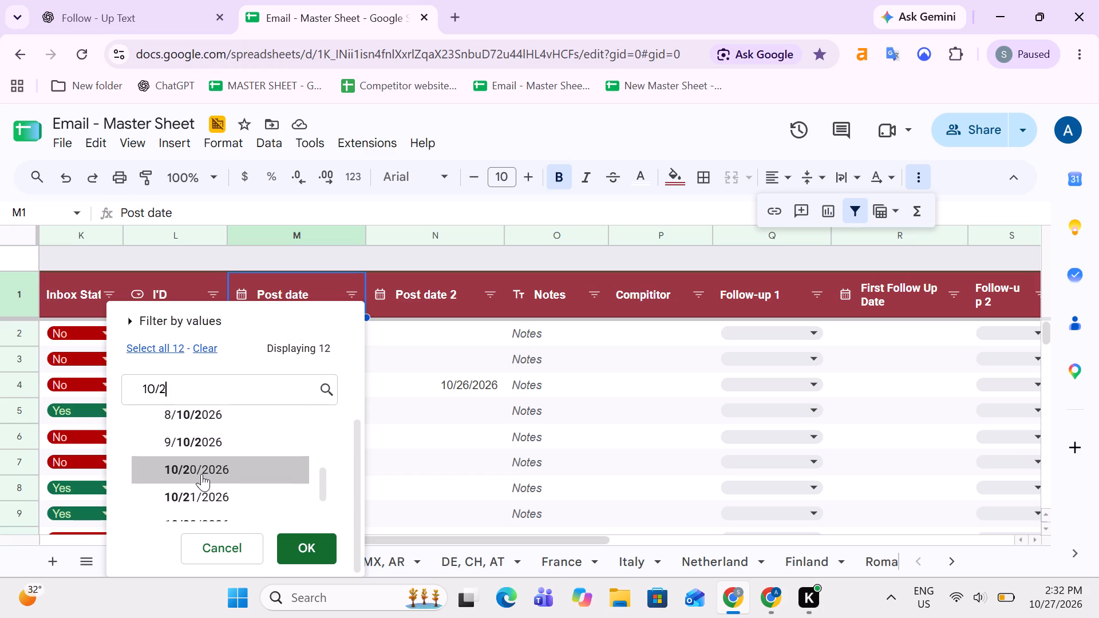
{"action": "left_click", "coordinate": [201, 472]}
{"action": "left_click", "coordinate": [228, 496]}
{"action": "scroll", "coordinate": [228, 476], "scroll_direction": "down", "scroll_amount": 1}
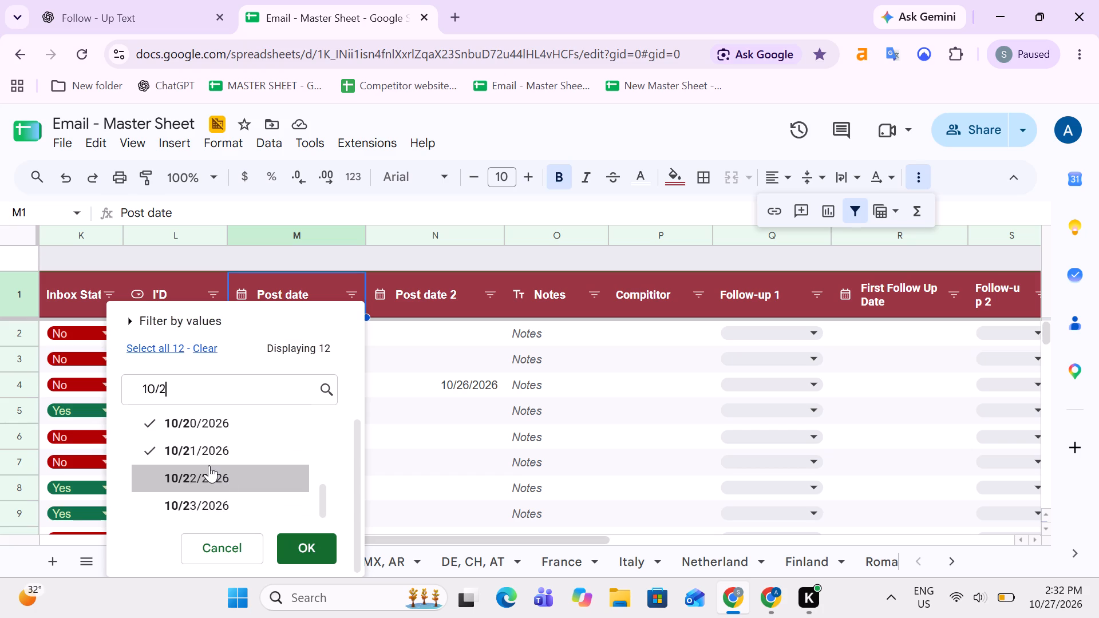
{"action": "left_click", "coordinate": [209, 465]}
{"action": "left_click", "coordinate": [216, 502]}
{"action": "scroll", "coordinate": [229, 482], "scroll_direction": "down", "scroll_amount": 4}
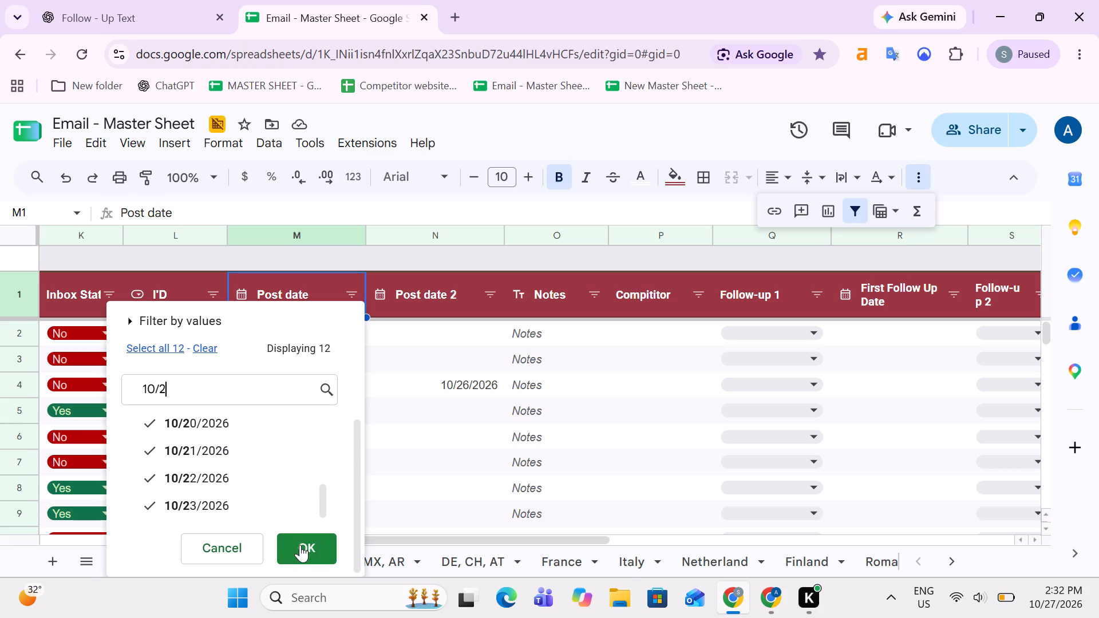
{"action": "left_click", "coordinate": [301, 546]}
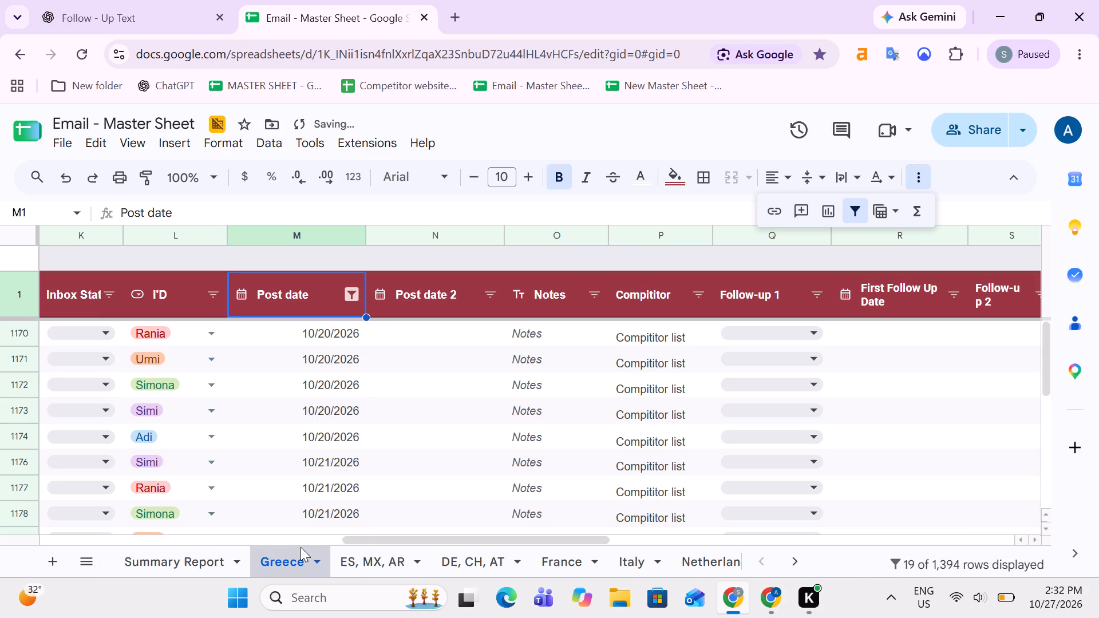
Look through the domains of the filtered Greece rows, from best-tv.gr to the end of the list.
{"action": "key", "text": "Down"}
{"action": "key", "text": "Up"}
{"action": "key", "text": "Down"}
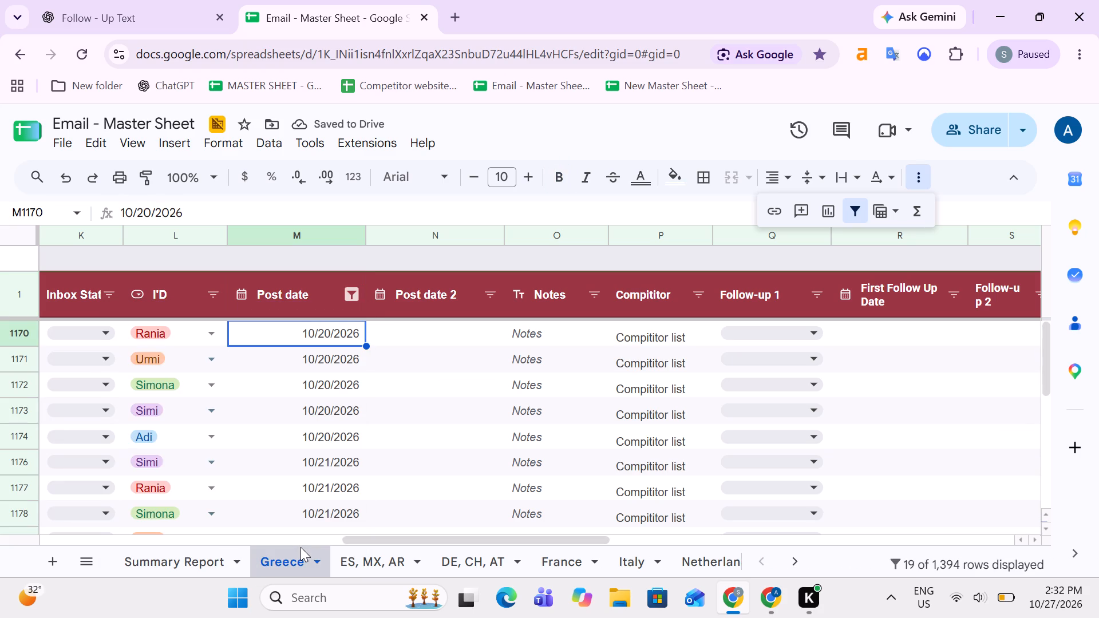
{"action": "key", "text": "Left"}
{"action": "key", "text": "Left"}
{"action": "key", "text": "Left"}
{"action": "key", "text": "Left"}
{"action": "key", "text": "Left"}
{"action": "key", "text": "Left"}
{"action": "key", "text": "Left"}
{"action": "key", "text": "Left"}
{"action": "key", "text": "Left"}
{"action": "key", "text": "Left"}
{"action": "key", "text": "Left"}
{"action": "key", "text": "Left"}
{"action": "key", "text": "Left"}
{"action": "key", "text": "Left"}
{"action": "key", "text": "Left"}
{"action": "key", "text": "Left"}
{"action": "key", "text": "Left"}
{"action": "key", "text": "Left"}
{"action": "key", "text": "Left"}
{"action": "key", "text": "Left"}
{"action": "key", "text": "Left"}
{"action": "key", "text": "ctrl+shift+Down"}
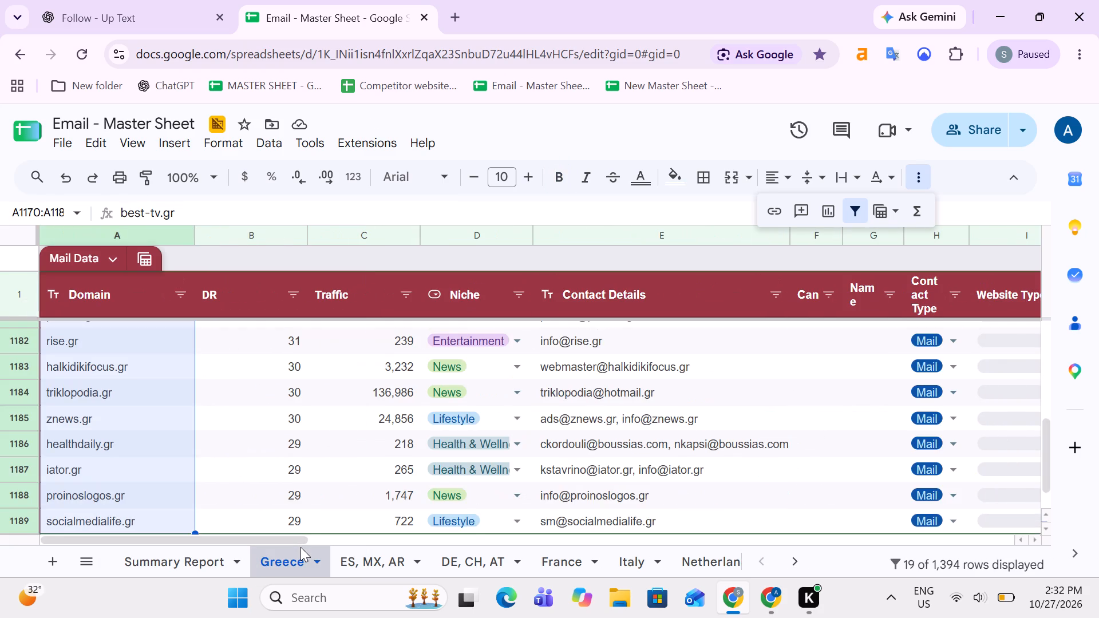
{"action": "key", "text": "Up"}
{"action": "key", "text": "Down"}
Examine the filtered rows' contact details, status, I'D, Post date and Post date 2 columns, starting from the best-tv.gr row.
{"action": "key", "text": "Right"}
{"action": "key", "text": "Right"}
{"action": "key", "text": "Right"}
{"action": "key", "text": "Right"}
{"action": "key", "text": "Right"}
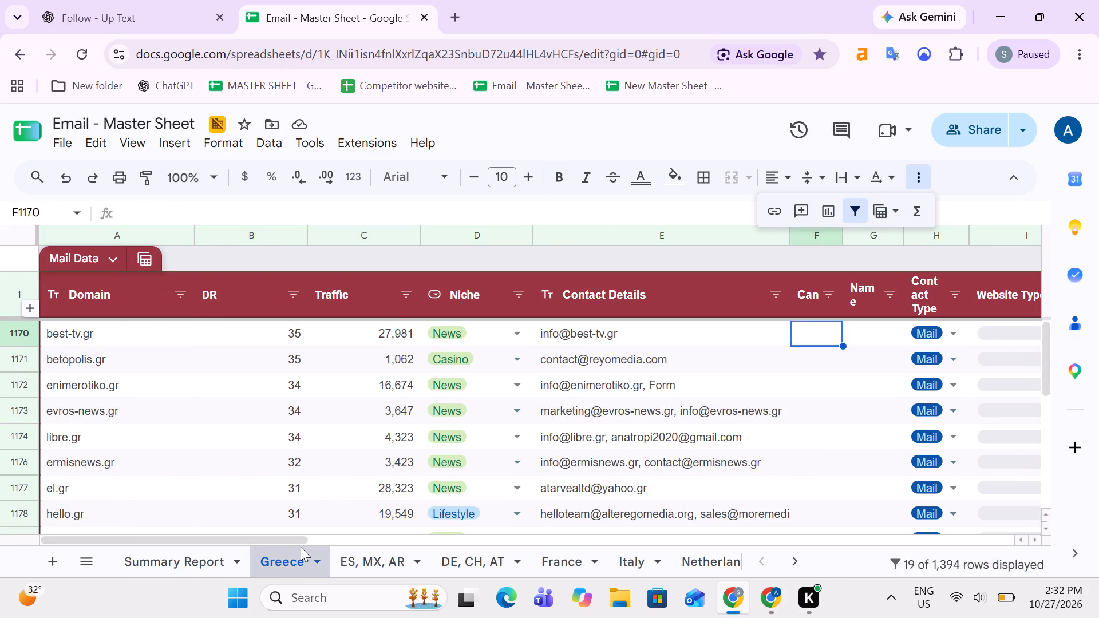
{"action": "key", "text": "Right"}
{"action": "key", "text": "Right"}
{"action": "key", "text": "Right"}
{"action": "key", "text": "Right"}
{"action": "key", "text": "Right"}
{"action": "key", "text": "Right"}
{"action": "key", "text": "Right"}
{"action": "key", "text": "Left"}
{"action": "key", "text": "Left"}
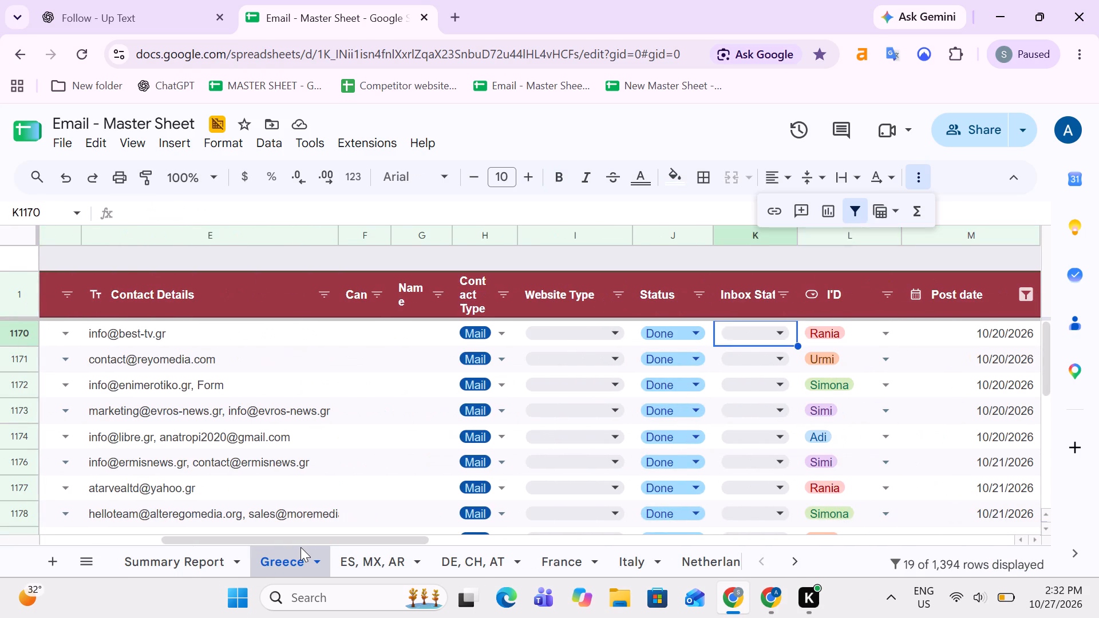
{"action": "key", "text": "Right"}
{"action": "key", "text": "Right"}
{"action": "key", "text": "Right"}
{"action": "key", "text": "Right"}
{"action": "key", "text": "Left"}
{"action": "key", "text": "Left"}
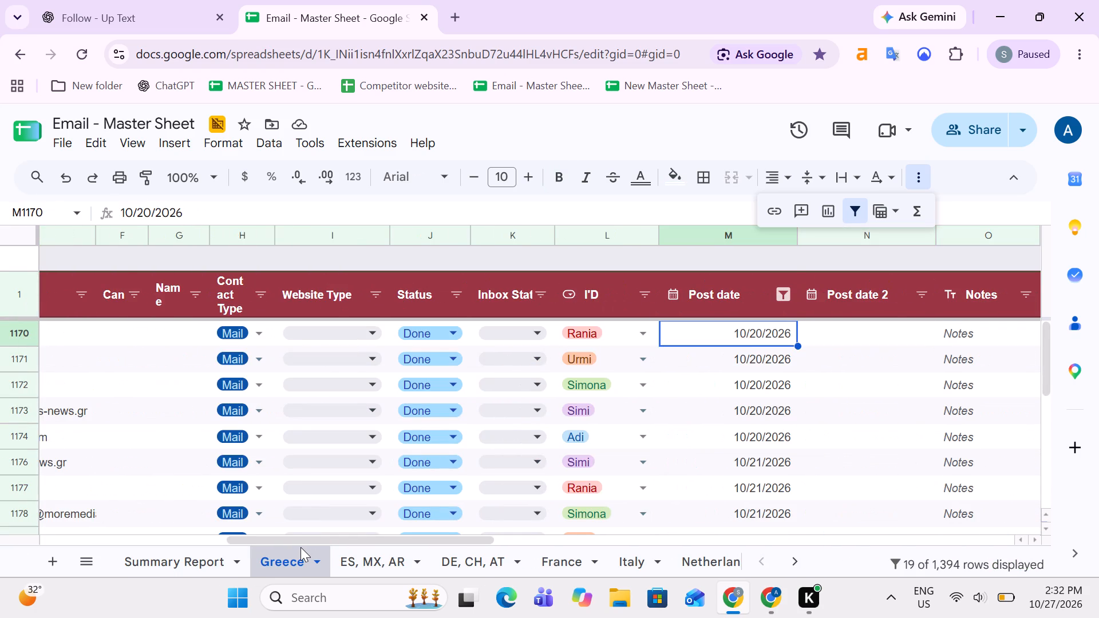
Filter the Greece sheet's I'D column to show only Adi's rows.
{"action": "key", "text": "Up"}
{"action": "key", "text": "Down"}
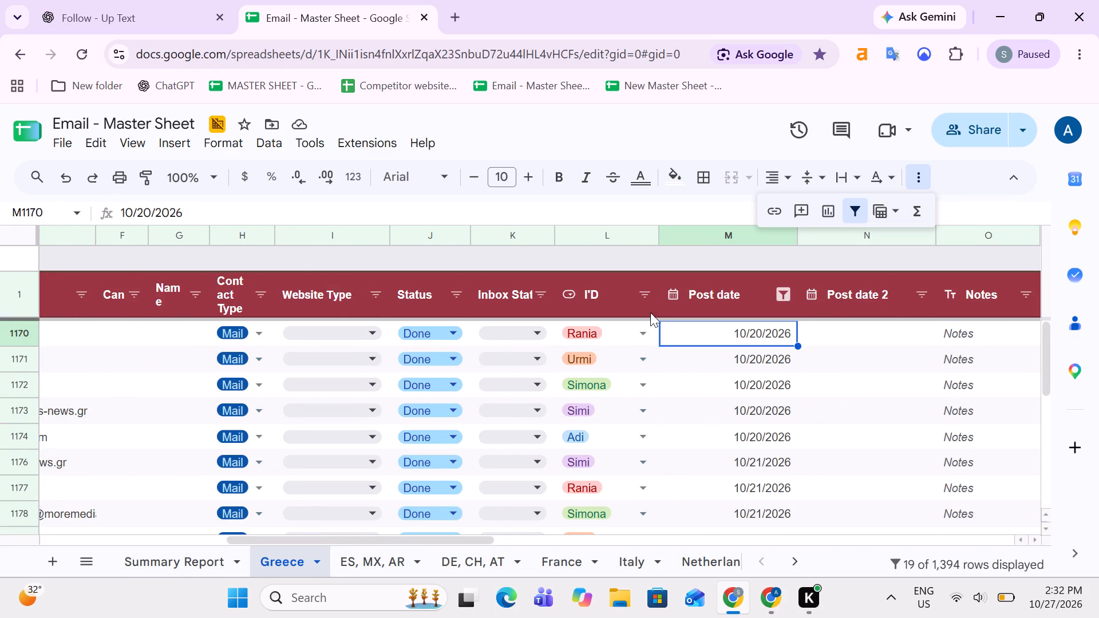
{"action": "left_click", "coordinate": [643, 301]}
{"action": "scroll", "coordinate": [578, 394], "scroll_direction": "down", "scroll_amount": 4}
{"action": "left_click", "coordinate": [495, 351]}
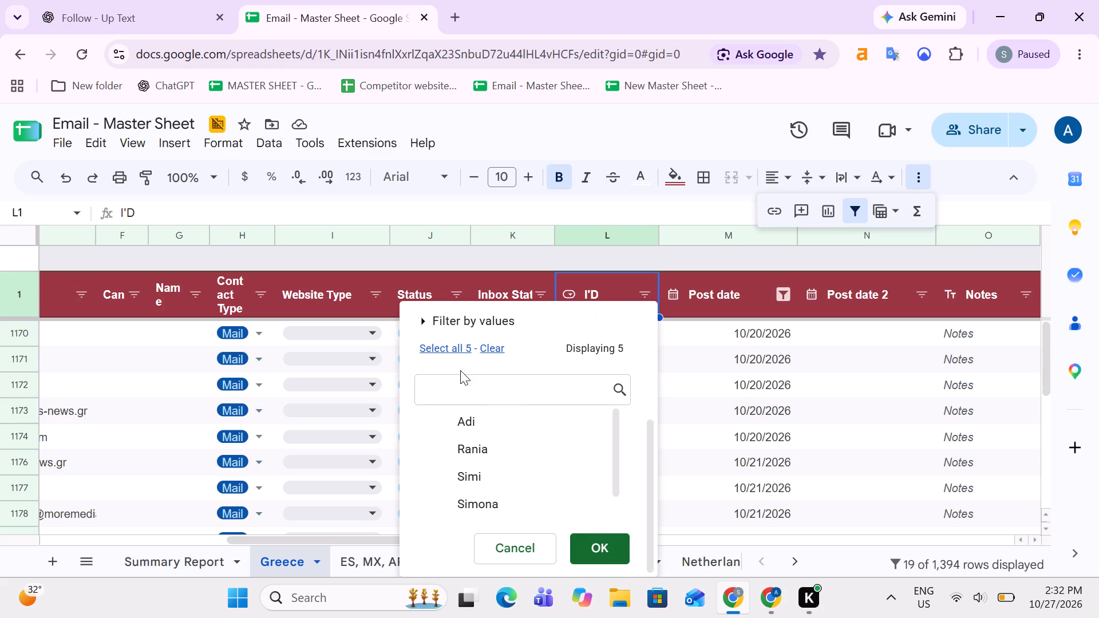
{"action": "left_click", "coordinate": [492, 411]}
{"action": "left_click", "coordinate": [596, 543]}
{"action": "key", "text": "Down"}
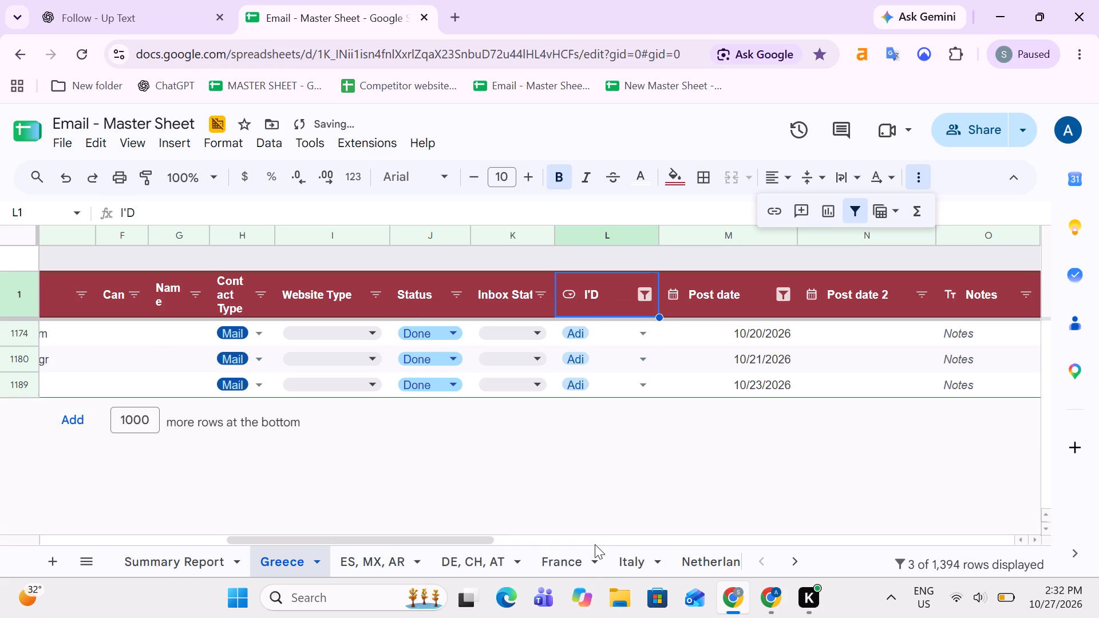
{"action": "key", "text": "Down"}
{"action": "key", "text": "Right"}
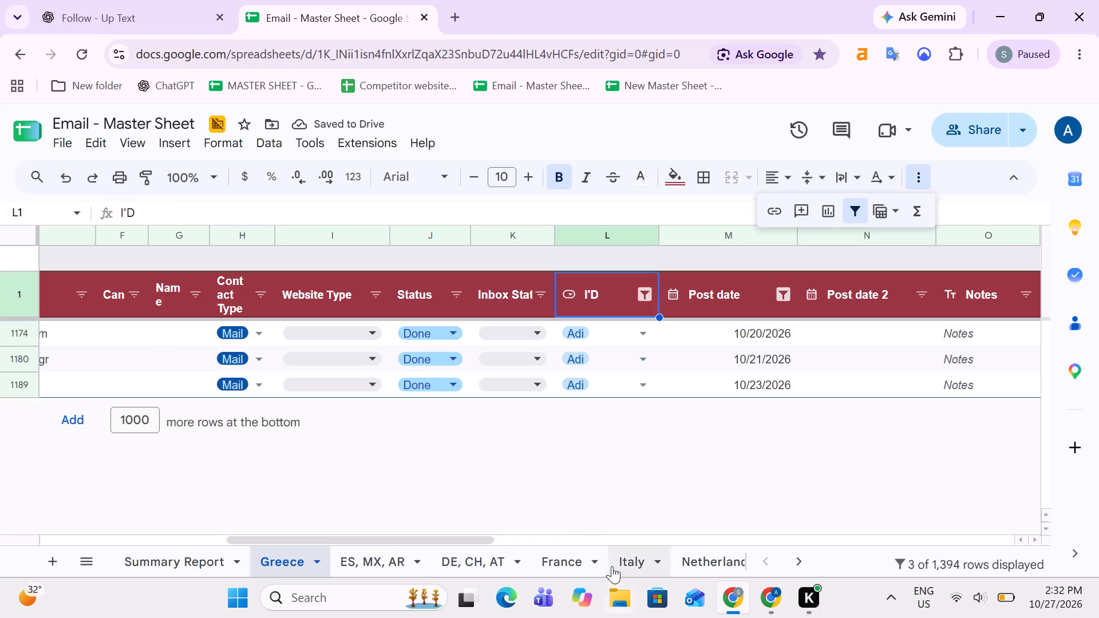
Examine the filtered Adi rows from Post date across to the Follow-up 1 and First Follow Up Date columns.
{"action": "left_click", "coordinate": [679, 344]}
{"action": "key", "text": "Up"}
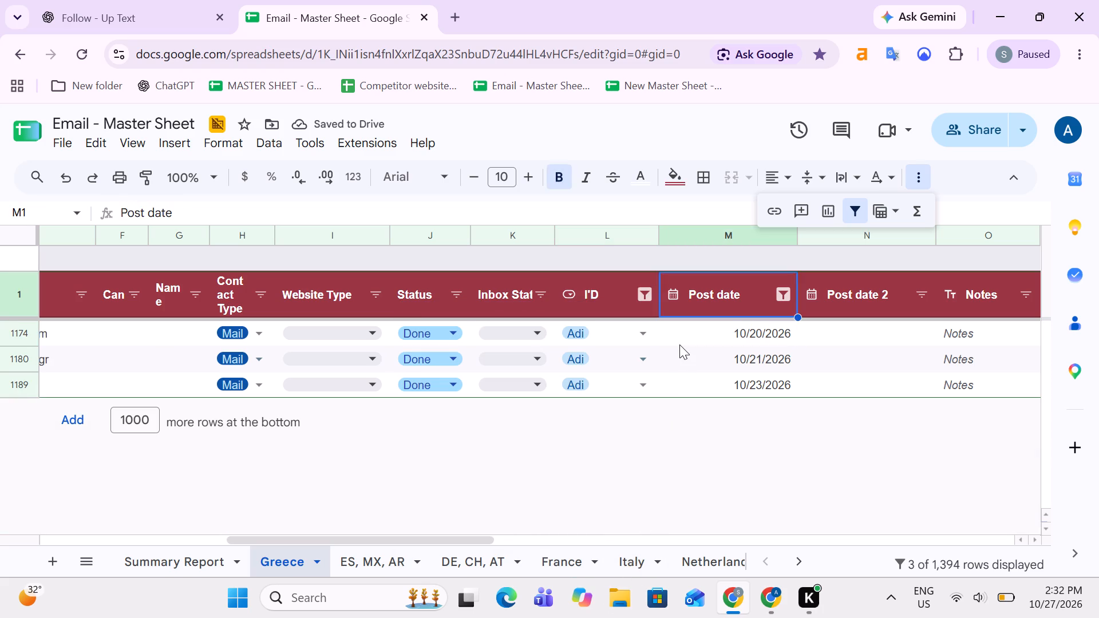
{"action": "key", "text": "Up"}
{"action": "key", "text": "Down"}
{"action": "key", "text": "Right"}
{"action": "key", "text": "Right"}
{"action": "key", "text": "Right"}
{"action": "key", "text": "Right"}
{"action": "key", "text": "Right"}
{"action": "key", "text": "Right"}
{"action": "key", "text": "Left"}
{"action": "key", "text": "Left"}
{"action": "key", "text": "Left"}
{"action": "key", "text": "Left"}
{"action": "key", "text": "Left"}
{"action": "key", "text": "Left"}
{"action": "key", "text": "Left"}
{"action": "key", "text": "Left"}
{"action": "key", "text": "Left"}
{"action": "key", "text": "Left"}
{"action": "key", "text": "Left"}
{"action": "key", "text": "Left"}
{"action": "key", "text": "Left"}
{"action": "key", "text": "Left"}
{"action": "key", "text": "Left"}
{"action": "key", "text": "Left"}
{"action": "key", "text": "Left"}
{"action": "key", "text": "Left"}
{"action": "key", "text": "Left"}
{"action": "key", "text": "Left"}
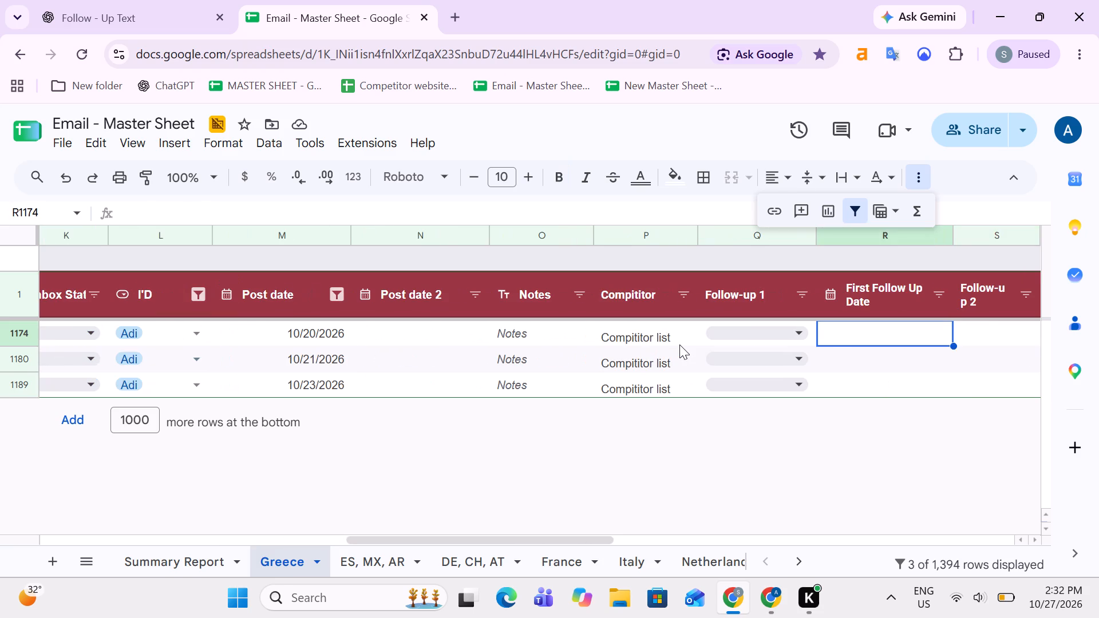
{"action": "key", "text": "ctrl+c"}
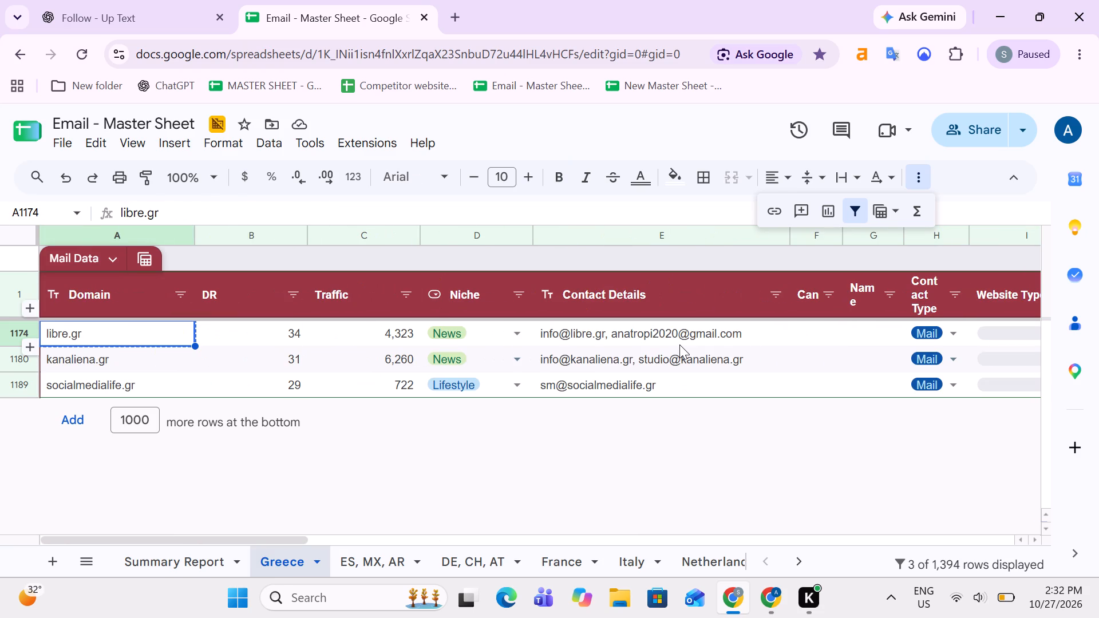
{"action": "key", "text": "alt+Tab"}
{"action": "left_click", "coordinate": [64, 0]}
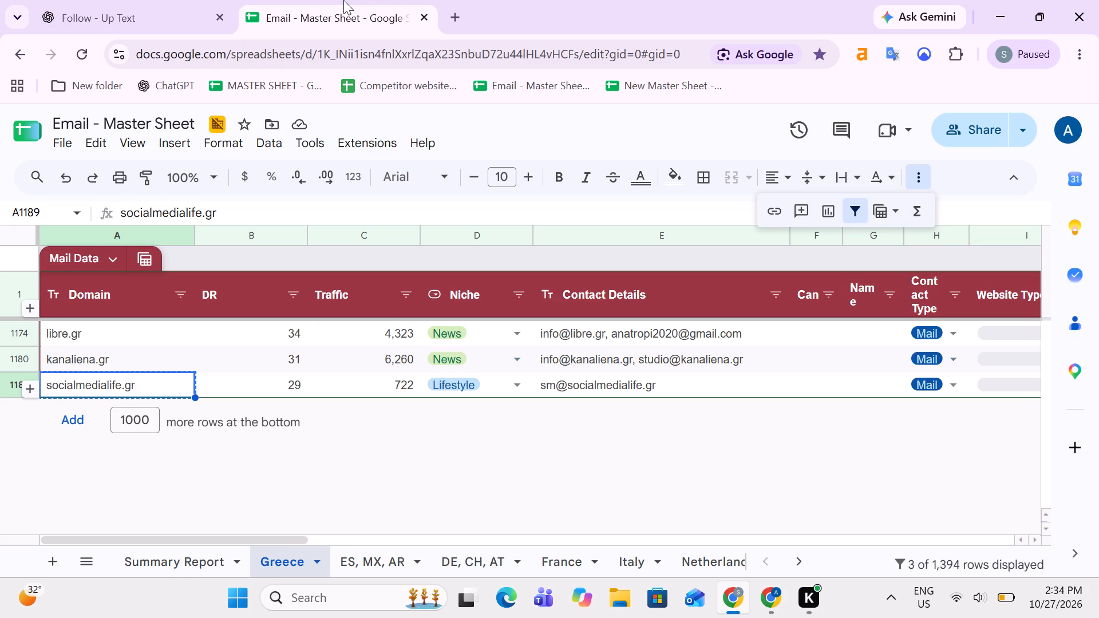
Examine the socialmedialife.gr row across its contact, status, I'D, Post date and Post date 2 columns.
{"action": "key", "text": "Right"}
{"action": "key", "text": "Right"}
{"action": "key", "text": "Right"}
{"action": "key", "text": "Right"}
{"action": "key", "text": "Right"}
{"action": "key", "text": "Right"}
{"action": "key", "text": "Right"}
{"action": "key", "text": "Right"}
{"action": "key", "text": "Right"}
{"action": "key", "text": "Right"}
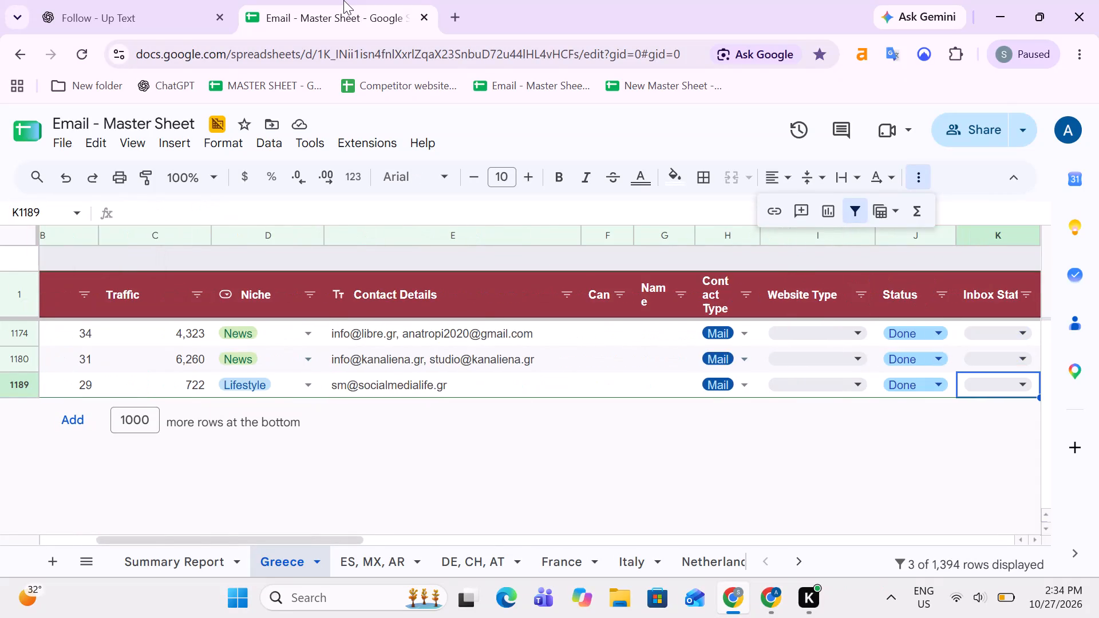
{"action": "key", "text": "Right"}
{"action": "key", "text": "Right"}
{"action": "key", "text": "Right"}
{"action": "key", "text": "Right"}
{"action": "key", "text": "Right"}
{"action": "key", "text": "Left"}
{"action": "key", "text": "Left"}
{"action": "key", "text": "Left"}
{"action": "key", "text": "Left"}
{"action": "key", "text": "Left"}
{"action": "key", "text": "Left"}
{"action": "key", "text": "Left"}
{"action": "key", "text": "Left"}
{"action": "key", "text": "Left"}
{"action": "key", "text": "Left"}
{"action": "key", "text": "Left"}
{"action": "key", "text": "Left"}
{"action": "key", "text": "Left"}
{"action": "key", "text": "Left"}
{"action": "key", "text": "Left"}
{"action": "key", "text": "Left"}
{"action": "key", "text": "Left"}
{"action": "key", "text": "Left"}
{"action": "key", "text": "Left"}
{"action": "key", "text": "Left"}
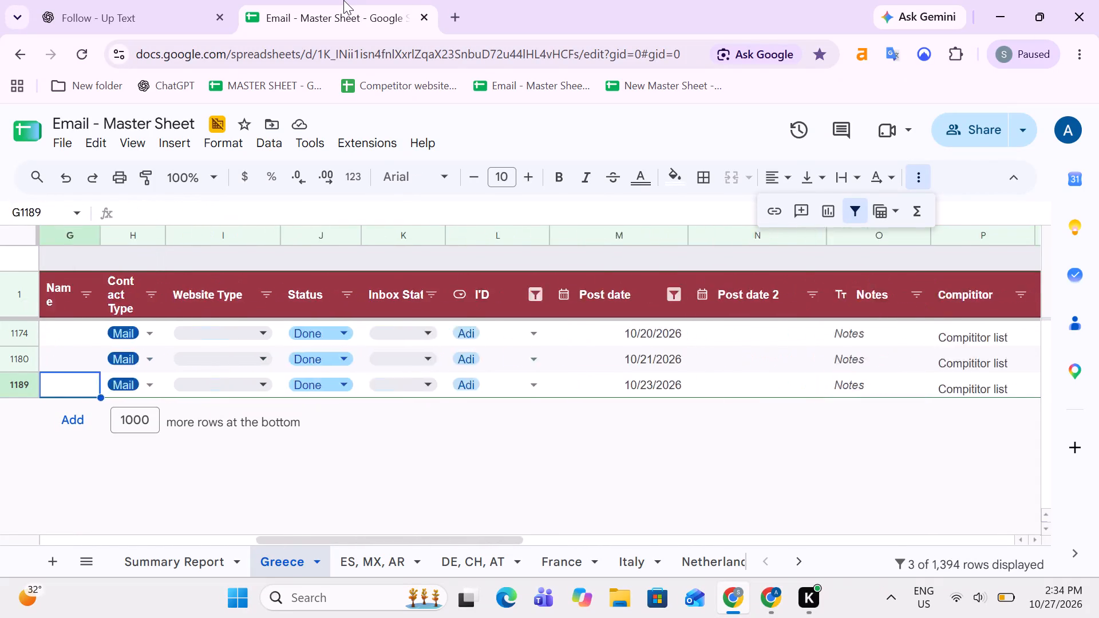
{"action": "key", "text": "ctrl+c"}
{"action": "key", "text": "alt+Tab"}
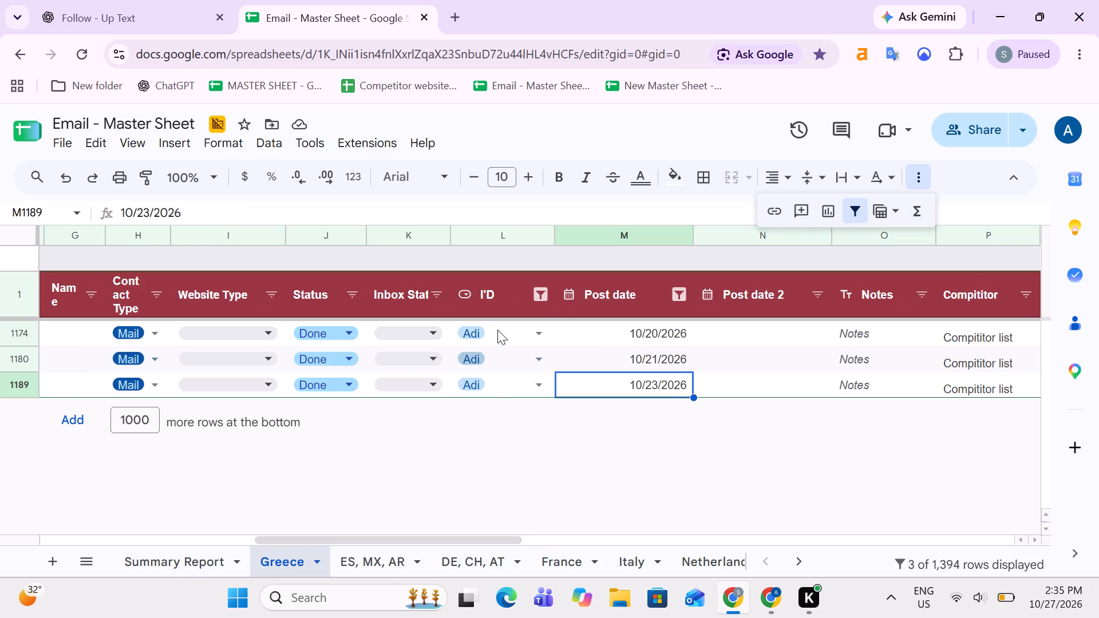
Change the I'D column filter to show only Urmi's rows.
{"action": "left_click", "coordinate": [543, 295]}
{"action": "scroll", "coordinate": [473, 383], "scroll_direction": "down", "scroll_amount": 3}
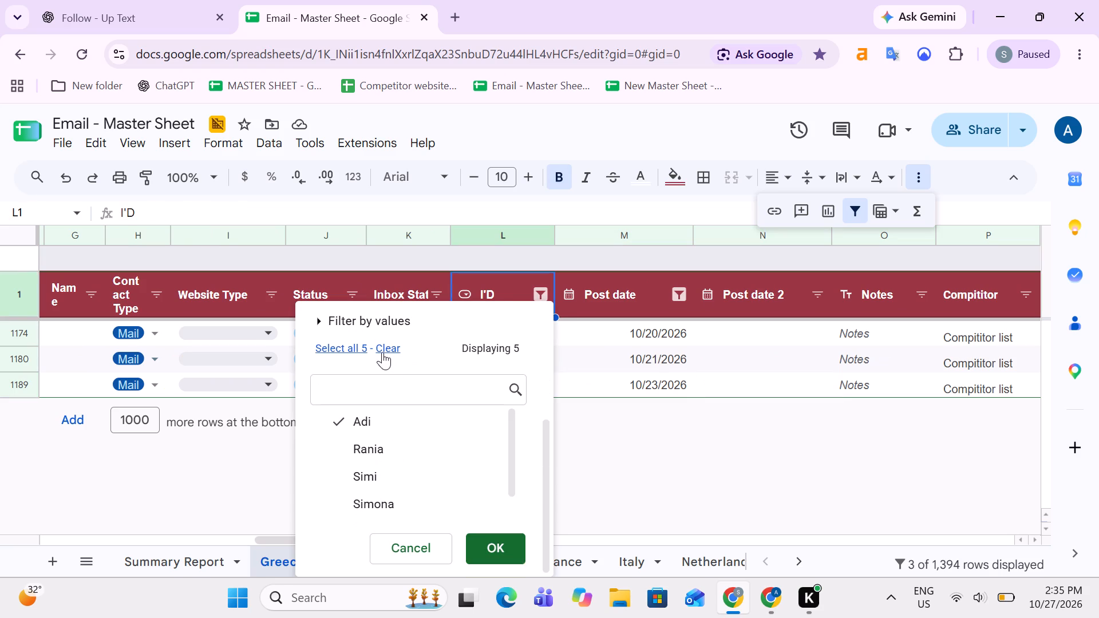
{"action": "left_click", "coordinate": [382, 352]}
{"action": "scroll", "coordinate": [391, 472], "scroll_direction": "down", "scroll_amount": 1}
{"action": "left_click", "coordinate": [389, 500]}
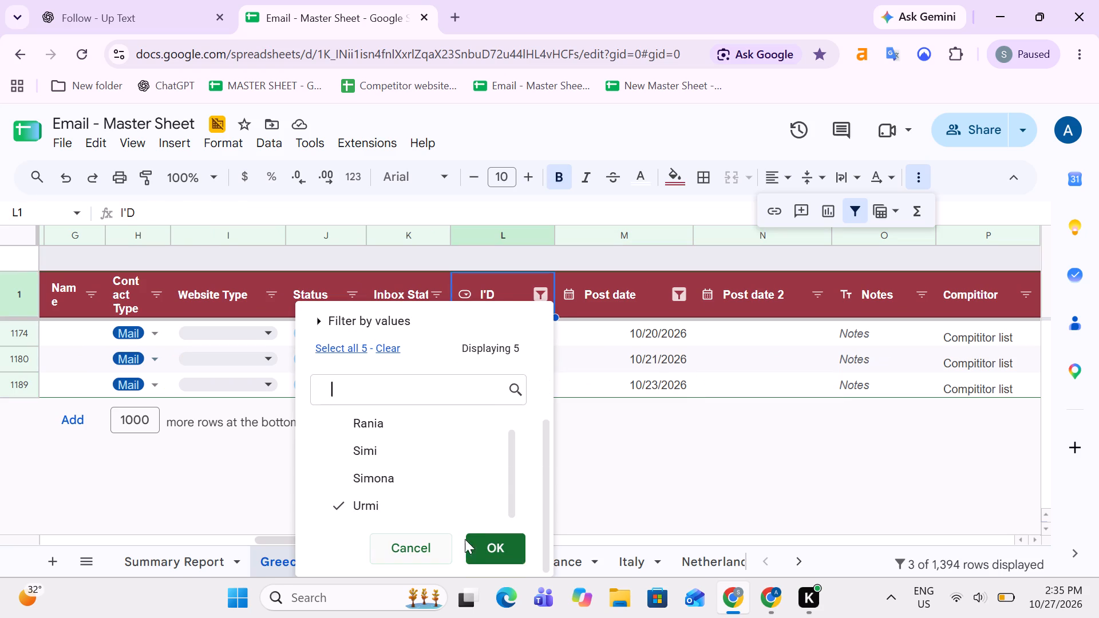
{"action": "left_click", "coordinate": [481, 546]}
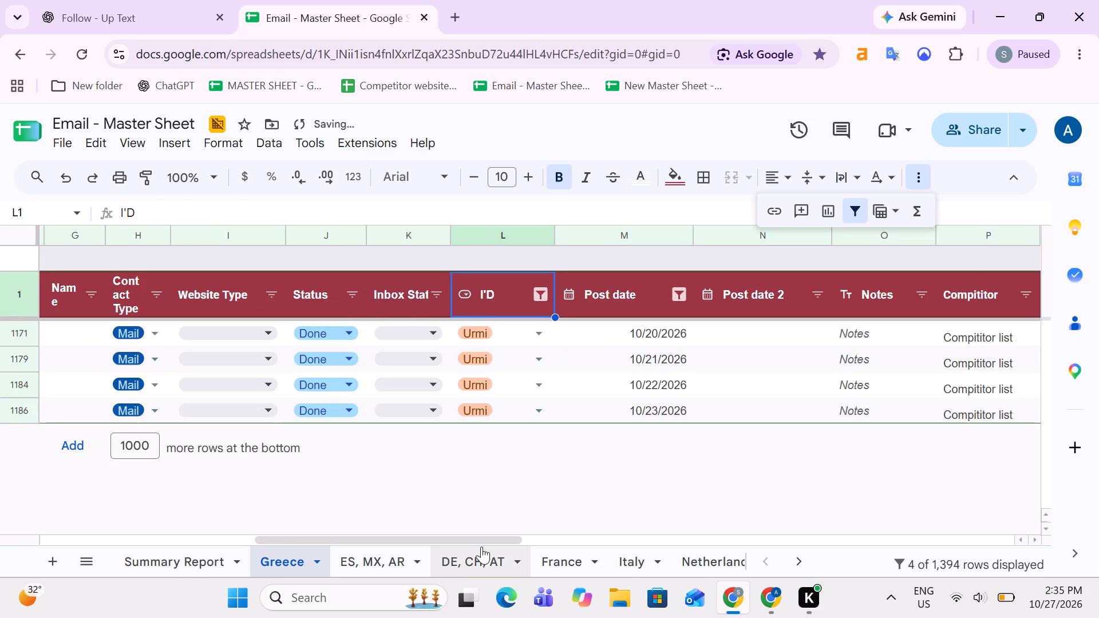
{"action": "key", "text": "Down"}
{"action": "key", "text": "Up"}
{"action": "key", "text": "Down"}
{"action": "key", "text": "Left"}
{"action": "key", "text": "Left"}
{"action": "key", "text": "Left"}
{"action": "key", "text": "Left"}
{"action": "key", "text": "Left"}
{"action": "key", "text": "Left"}
{"action": "key", "text": "Left"}
{"action": "key", "text": "Left"}
{"action": "key", "text": "Left"}
{"action": "key", "text": "Left"}
{"action": "key", "text": "Left"}
{"action": "key", "text": "Left"}
{"action": "key", "text": "Left"}
{"action": "key", "text": "Left"}
{"action": "key", "text": "Left"}
{"action": "key", "text": "Left"}
{"action": "key", "text": "Left"}
{"action": "key", "text": "Left"}
{"action": "key", "text": "Left"}
{"action": "key", "text": "Left"}
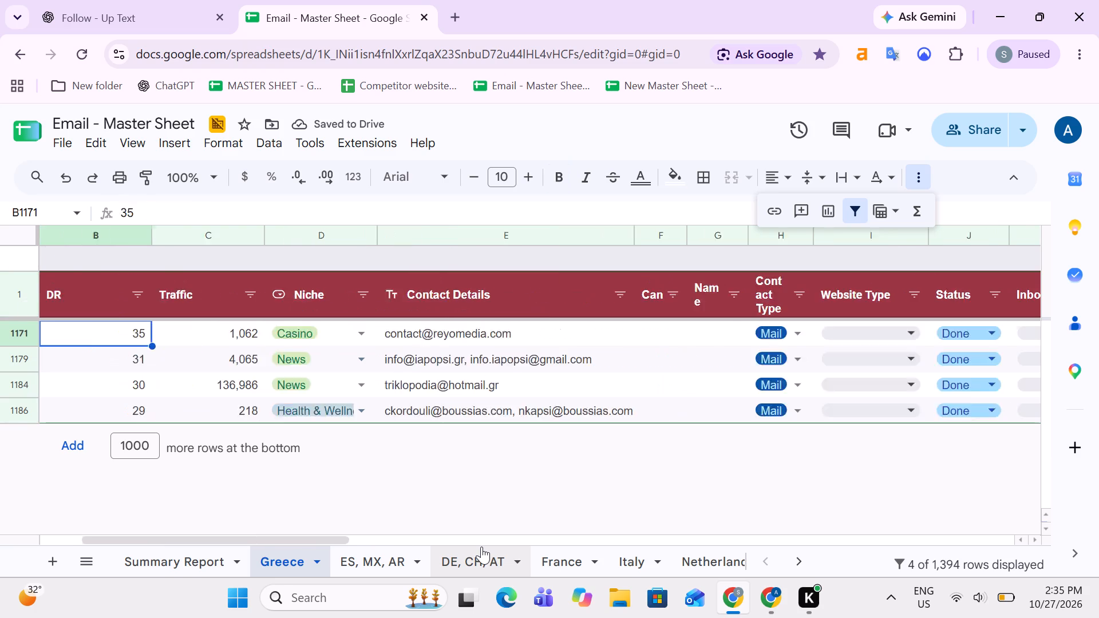
{"action": "key", "text": "ctrl+c"}
{"action": "key", "text": "alt+Tab"}
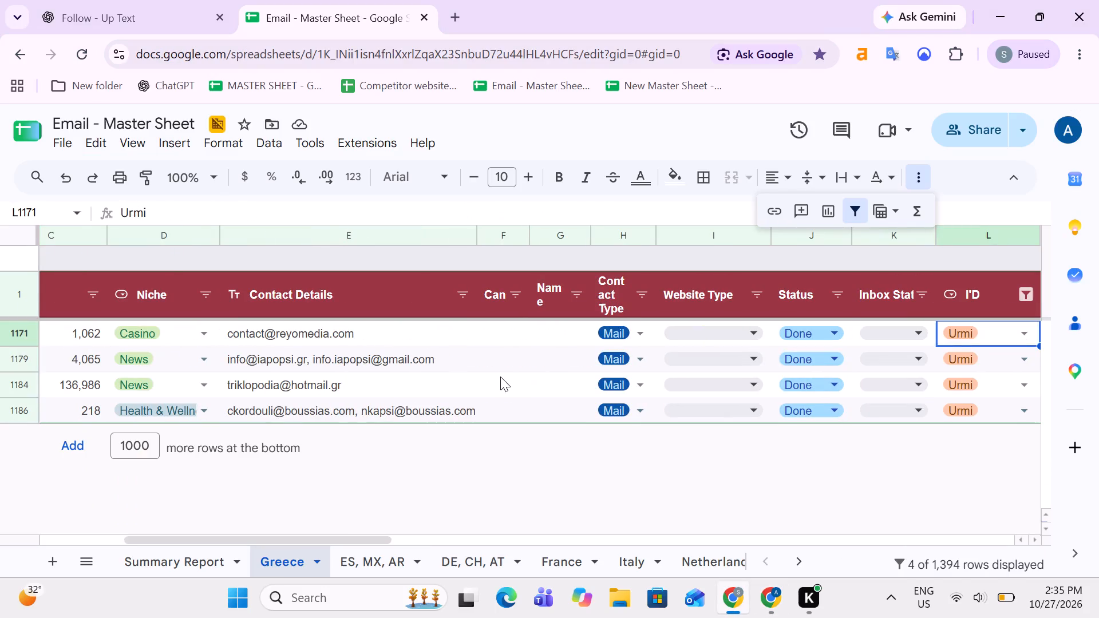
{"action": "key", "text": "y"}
{"action": "key", "text": "Down"}
{"action": "key", "text": "Return"}
{"action": "key", "text": "Left"}
{"action": "key", "text": "Left"}
{"action": "key", "text": "Left"}
{"action": "key", "text": "Left"}
{"action": "key", "text": "Left"}
{"action": "key", "text": "Left"}
{"action": "key", "text": "Left"}
{"action": "key", "text": "Left"}
{"action": "key", "text": "Left"}
{"action": "key", "text": "Left"}
{"action": "key", "text": "Left"}
{"action": "key", "text": "Left"}
{"action": "key", "text": "Left"}
{"action": "key", "text": "Left"}
{"action": "key", "text": "Left"}
{"action": "key", "text": "Left"}
{"action": "key", "text": "Left"}
{"action": "key", "text": "Left"}
{"action": "key", "text": "Left"}
{"action": "key", "text": "Left"}
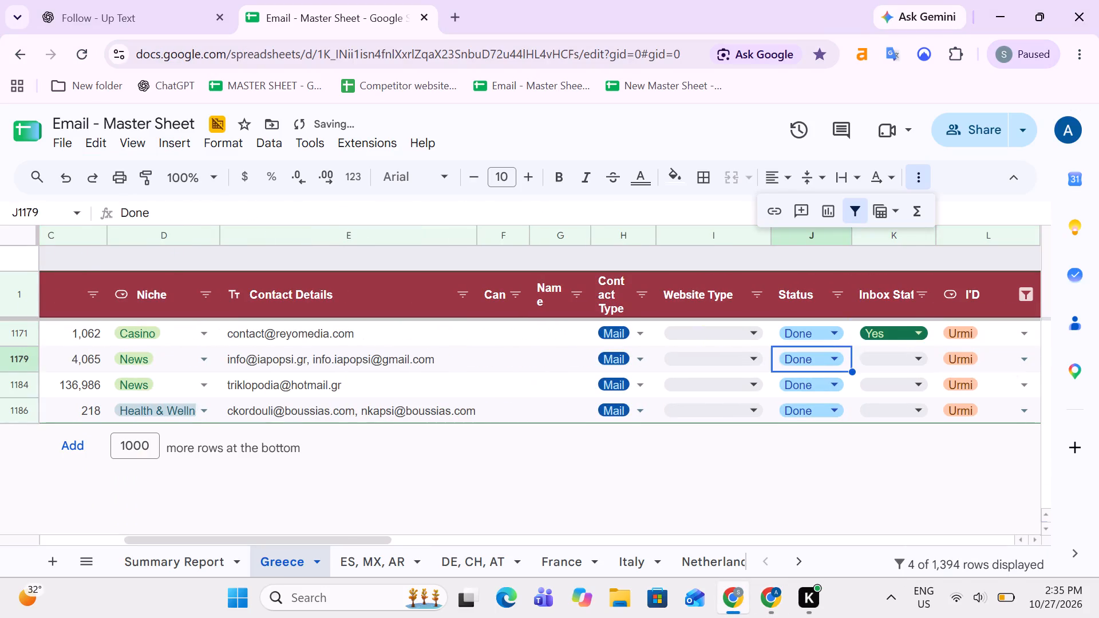
{"action": "key", "text": "ctrl+c"}
{"action": "key", "text": "alt+Tab"}
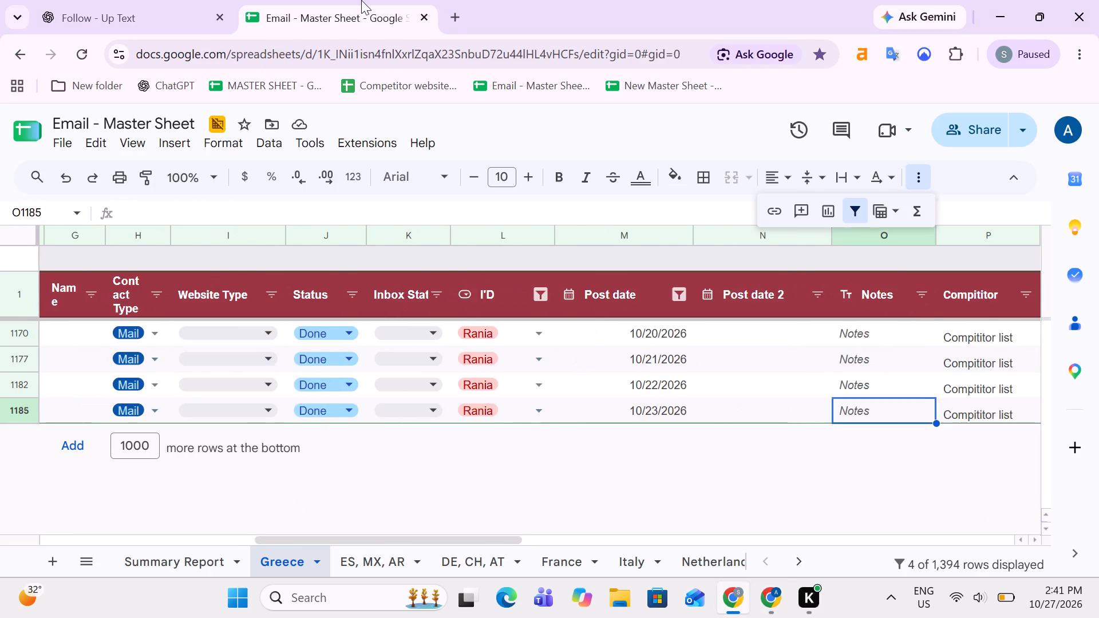
Mark Follow-up 1 as Done for the znews.gr row and enter 10/27/2026 as its First Follow Up Date.
{"action": "key", "text": "Right"}
{"action": "key", "text": "Right"}
{"action": "key", "text": "Right"}
{"action": "key", "text": "Left"}
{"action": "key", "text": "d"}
{"action": "key", "text": "Down"}
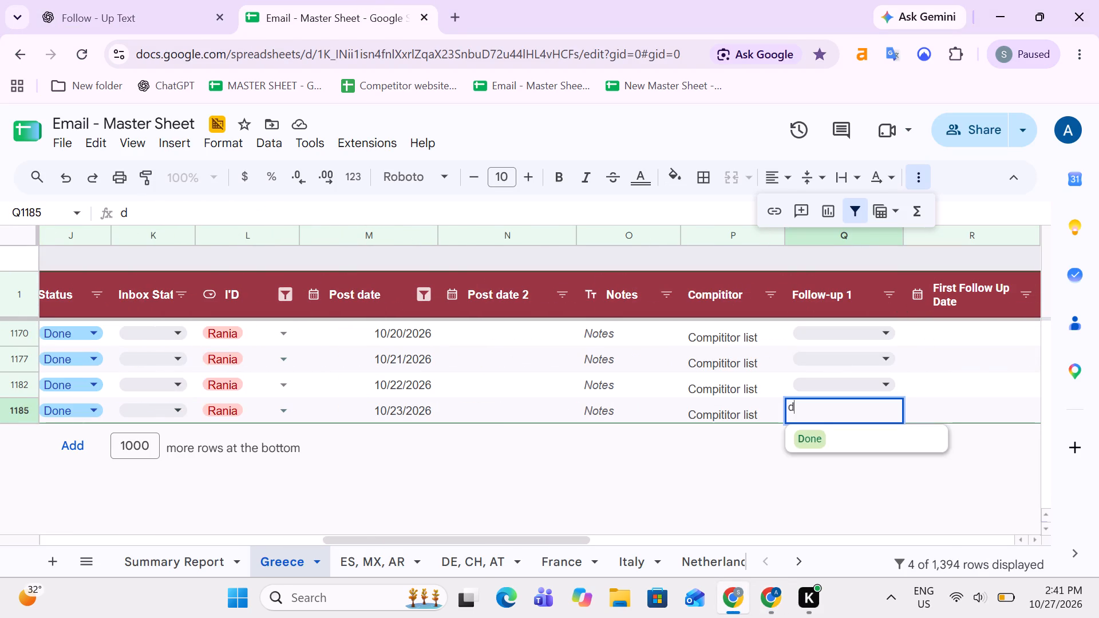
{"action": "key", "text": "Return"}
{"action": "key", "text": "Right"}
{"action": "key", "text": "ctrl+semicolon"}
Copy the znews.gr row's Follow-up 1 status and First Follow Up Date to the best-tv.gr, el.gr and rise.gr rows.
{"action": "key", "text": "Left"}
{"action": "key", "text": "shift+Right"}
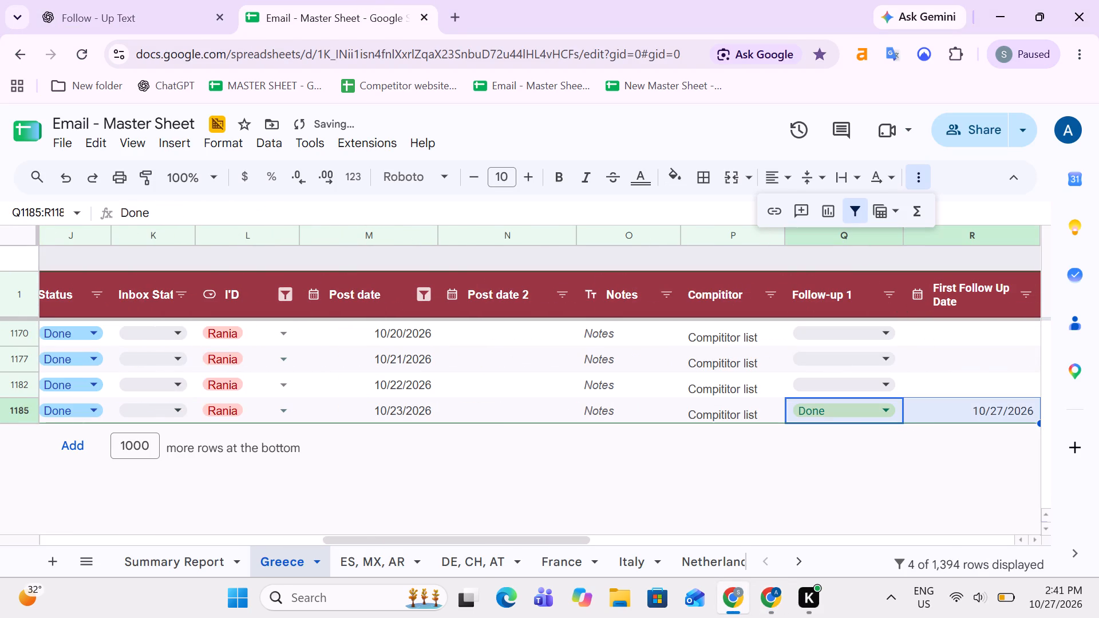
{"action": "key", "text": "ctrl+c"}
{"action": "key", "text": "ctrl+shift+Up"}
{"action": "key", "text": "shift+Down"}
{"action": "key", "text": "shift+Down"}
{"action": "key", "text": "shift+Up"}
{"action": "key", "text": "ctrl+v"}
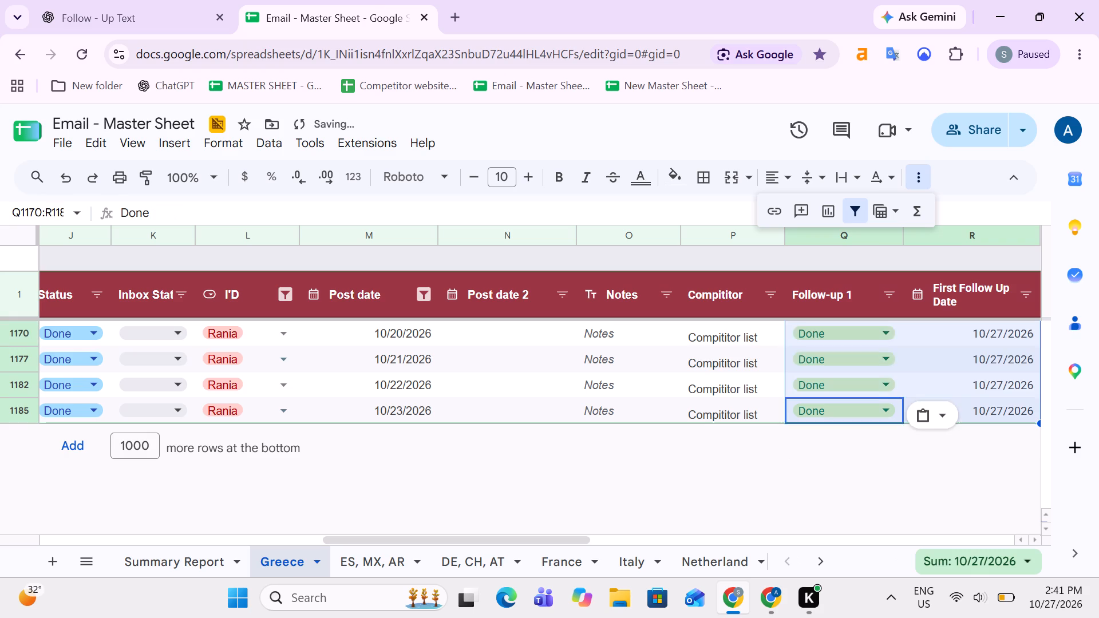
Look across the znews.gr row's columns beyond First Follow Up Date, then back to its domain.
{"action": "key", "text": "Down"}
{"action": "key", "text": "Right"}
{"action": "key", "text": "Right"}
{"action": "key", "text": "Right"}
{"action": "key", "text": "Right"}
{"action": "key", "text": "Right"}
{"action": "key", "text": "Right"}
{"action": "key", "text": "Right"}
{"action": "key", "text": "Right"}
{"action": "key", "text": "Right"}
{"action": "key", "text": "Left"}
{"action": "key", "text": "Left"}
{"action": "key", "text": "Left"}
{"action": "key", "text": "Left"}
{"action": "key", "text": "Left"}
{"action": "key", "text": "Left"}
{"action": "key", "text": "Left"}
{"action": "key", "text": "Left"}
{"action": "key", "text": "Left"}
{"action": "key", "text": "Left"}
{"action": "key", "text": "Left"}
{"action": "key", "text": "Left"}
{"action": "key", "text": "Left"}
{"action": "key", "text": "Left"}
{"action": "key", "text": "Left"}
{"action": "key", "text": "Left"}
{"action": "key", "text": "Left"}
{"action": "key", "text": "Left"}
{"action": "key", "text": "Left"}
{"action": "key", "text": "Left"}
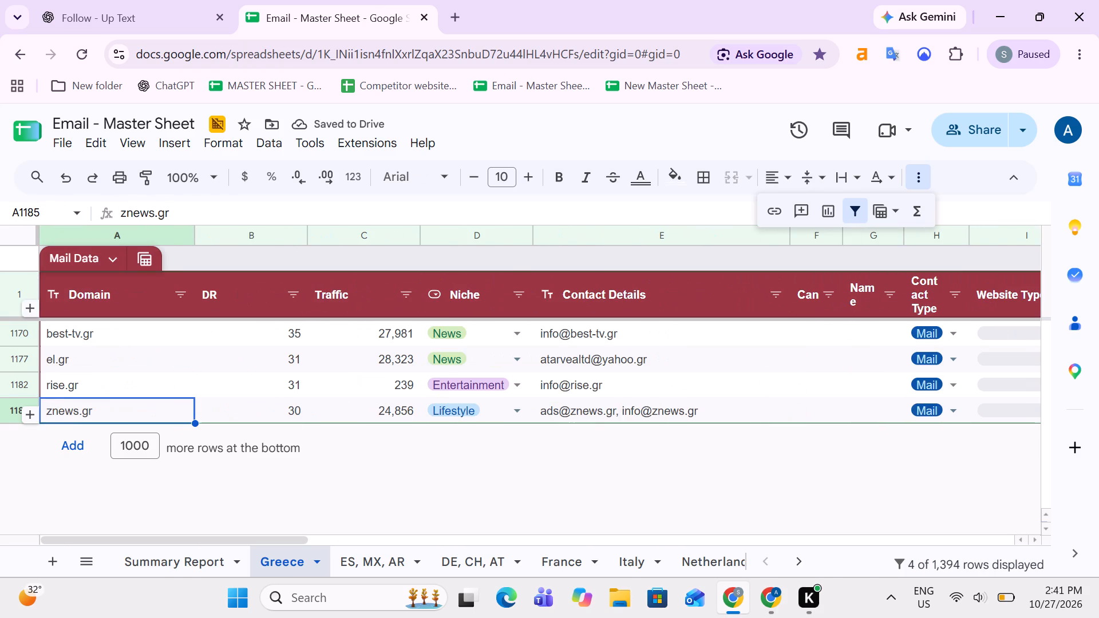
Try to turn off the filters on the Greece sheet's Mail Data table.
{"action": "left_click", "coordinate": [858, 213]}
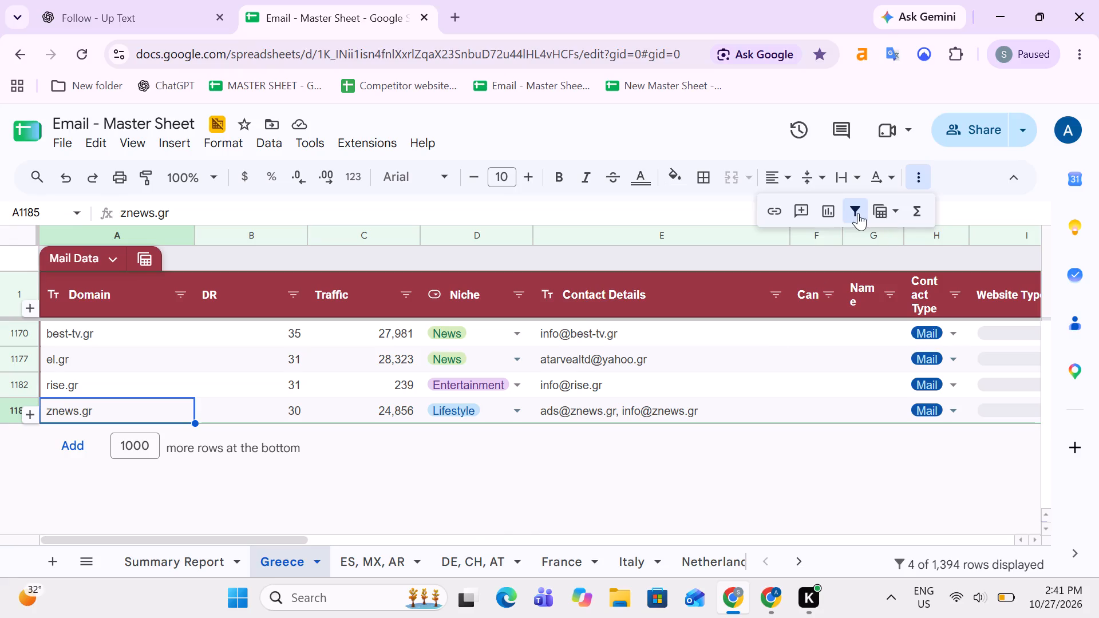